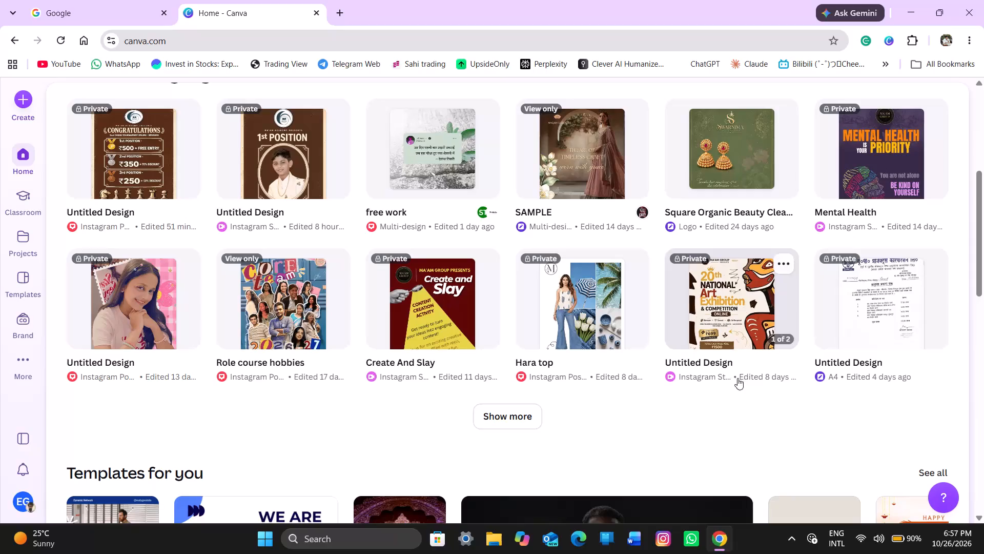
Expand the list of recent designs and open the Front page design.
click(505, 411)
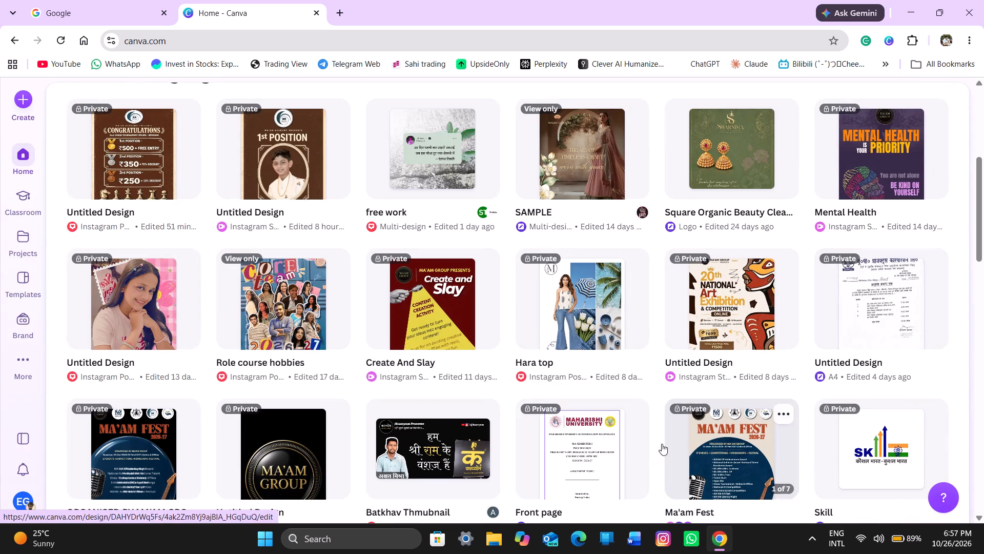
click(605, 451)
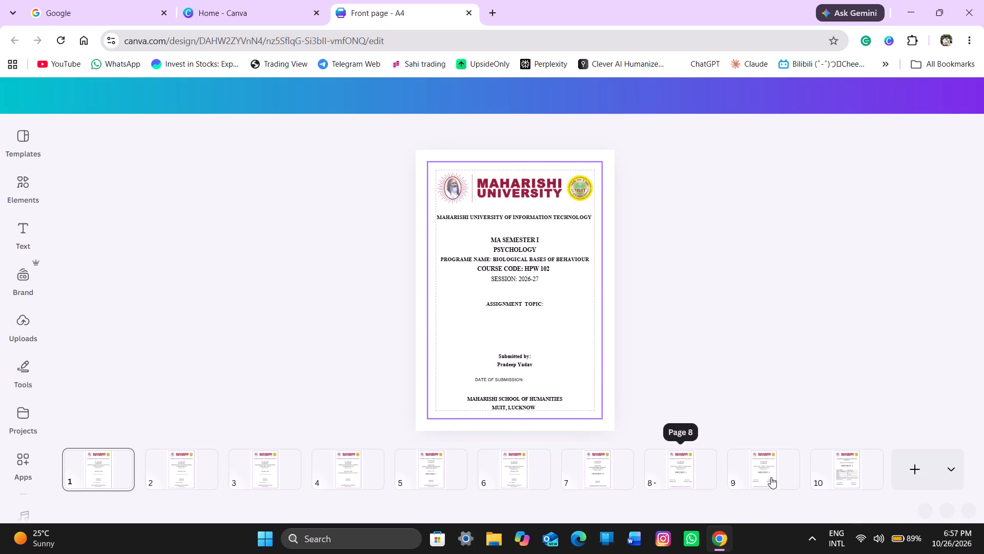
Look through pages 6 to 10 of the Front page design to compare the assignment cover layouts.
click(829, 474)
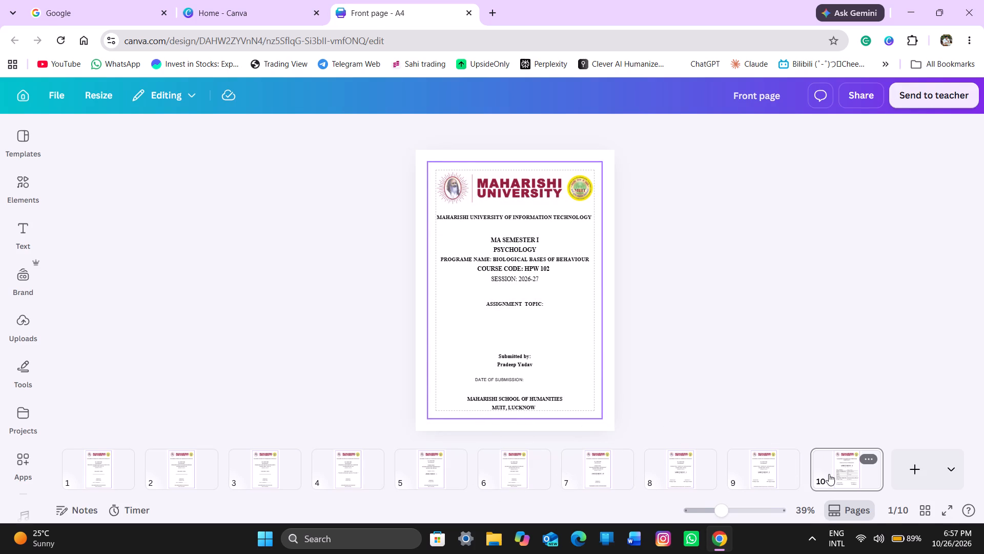
click(780, 471)
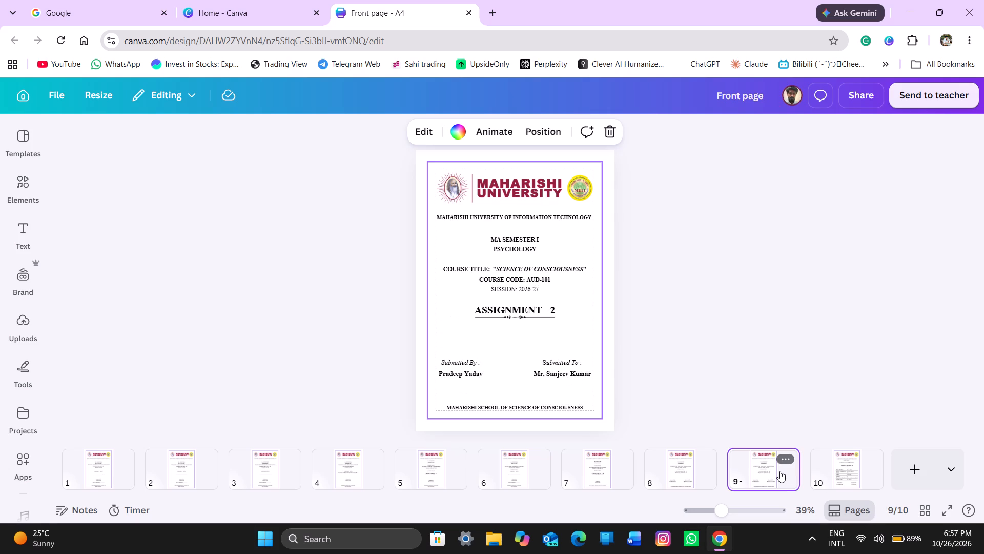
click(663, 481)
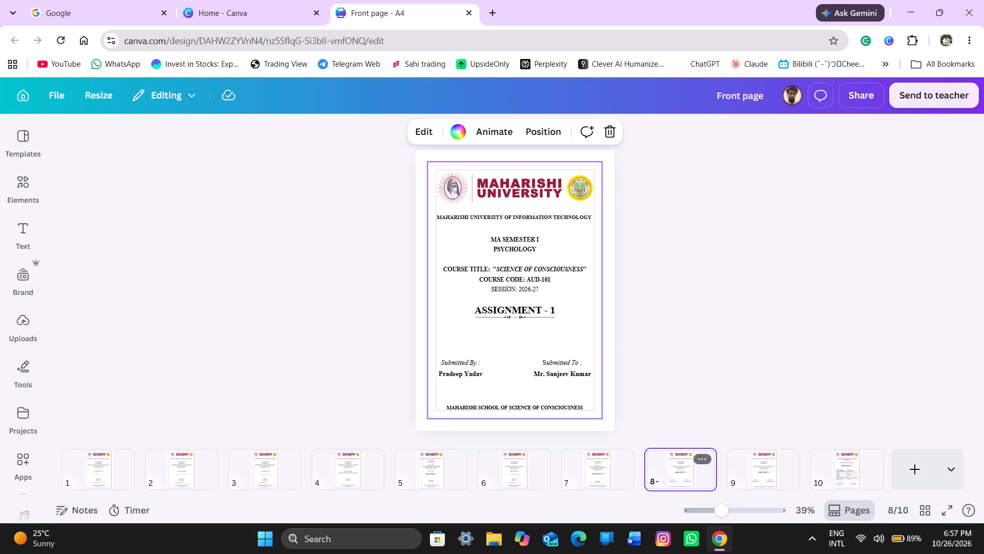
click(584, 480)
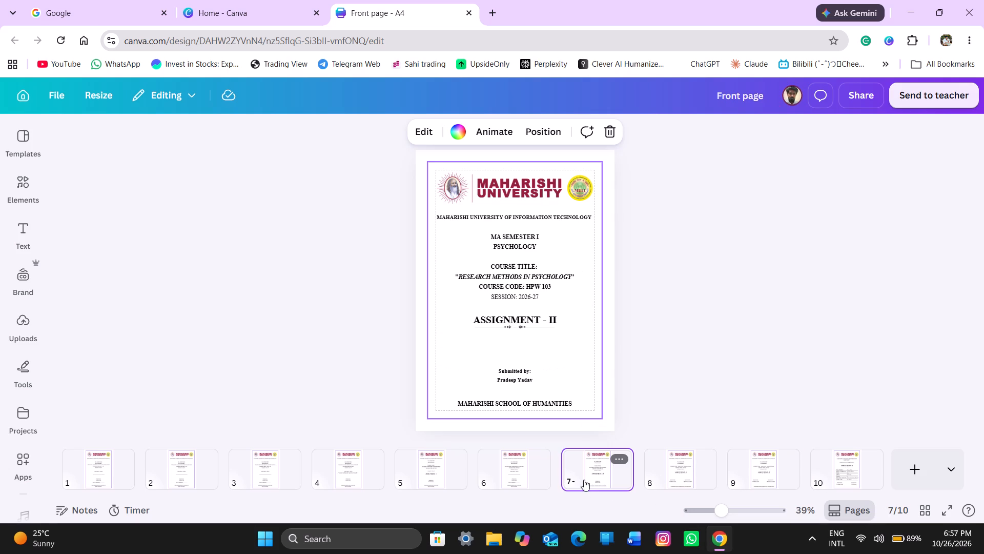
click(525, 474)
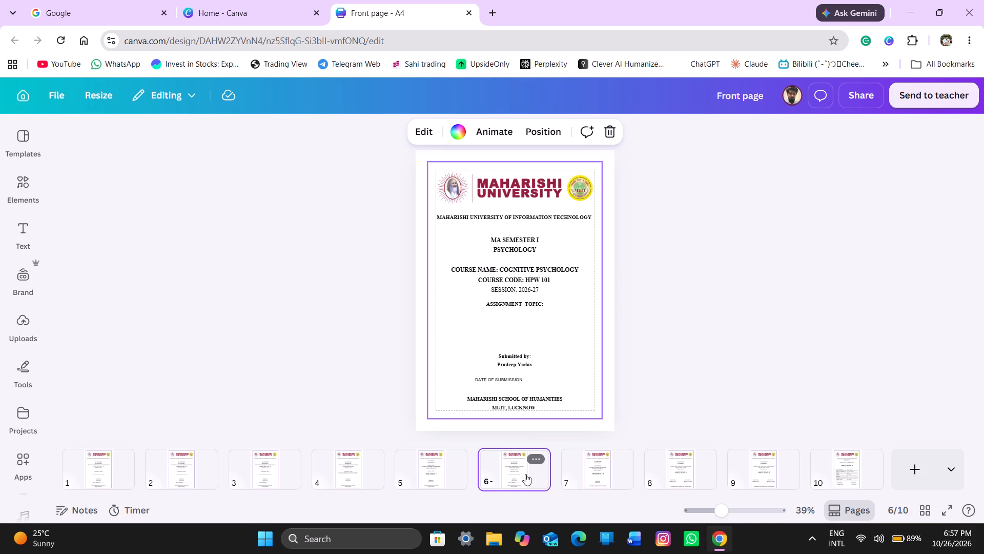
click(587, 470)
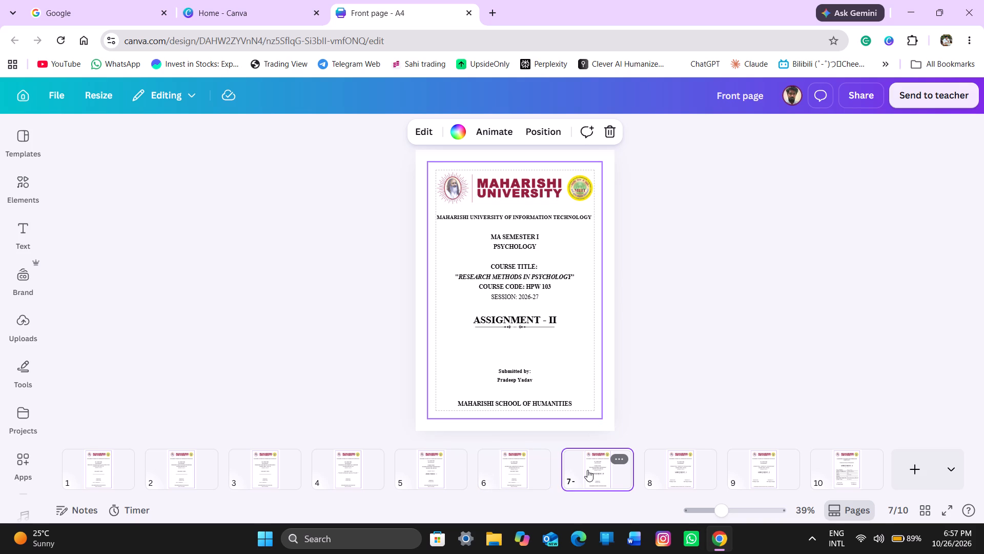
click(669, 471)
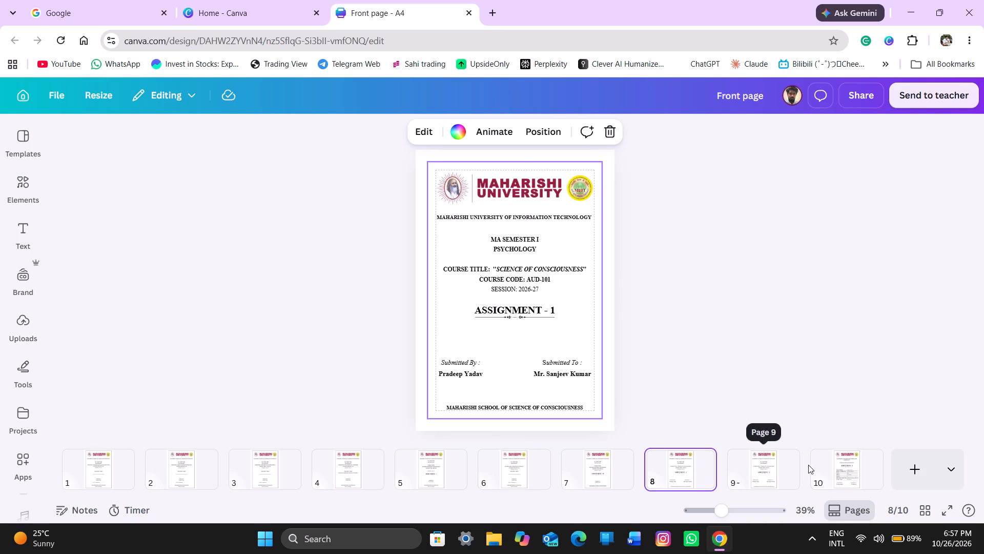
click(836, 469)
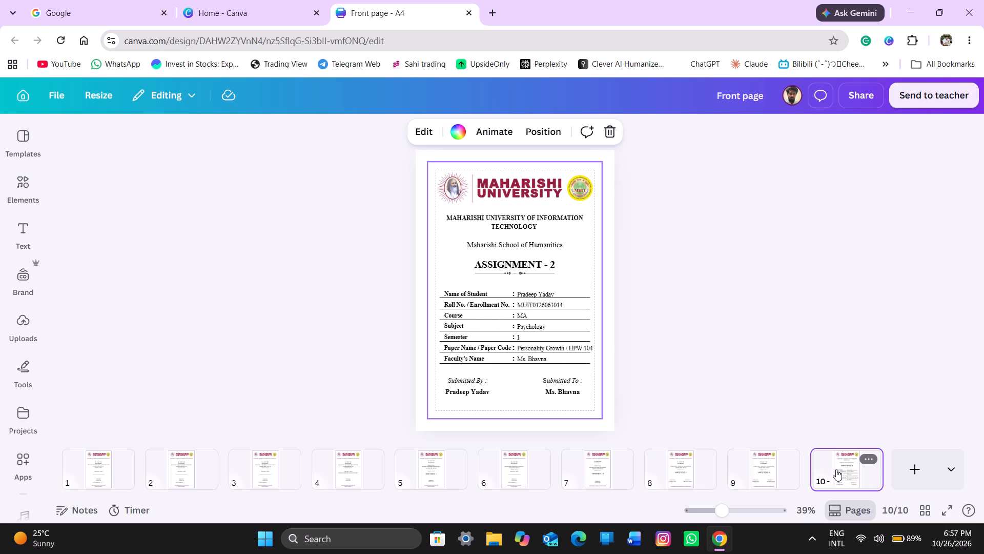
click(745, 472)
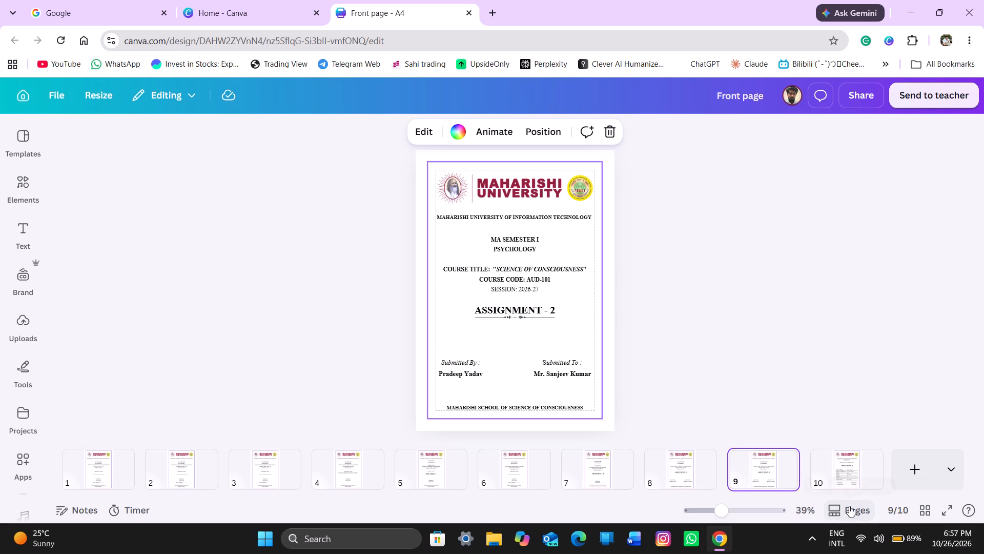
Duplicate page 10, the Assignment - 2 cover with the student details table, and go to the copy on page 11.
click(845, 479)
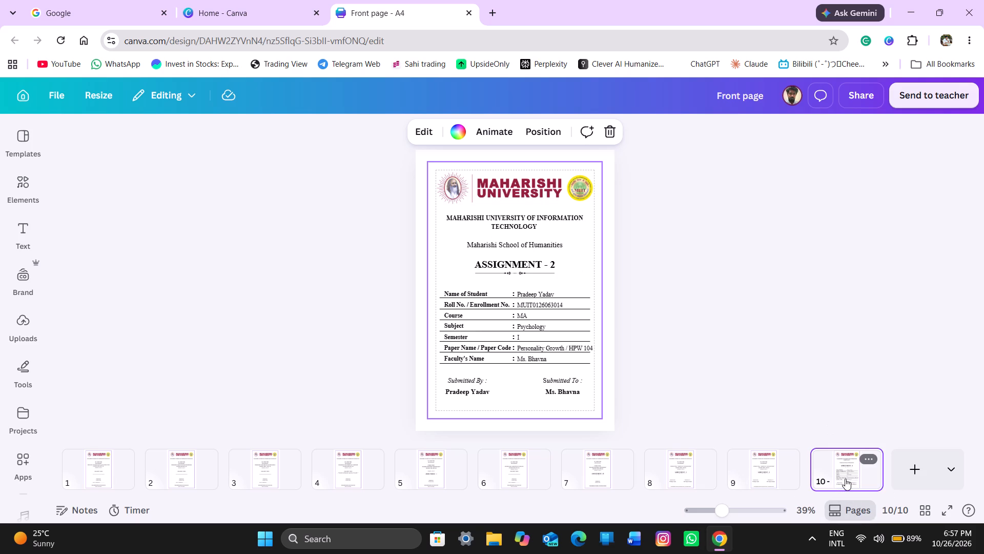
key(ctrl+d)
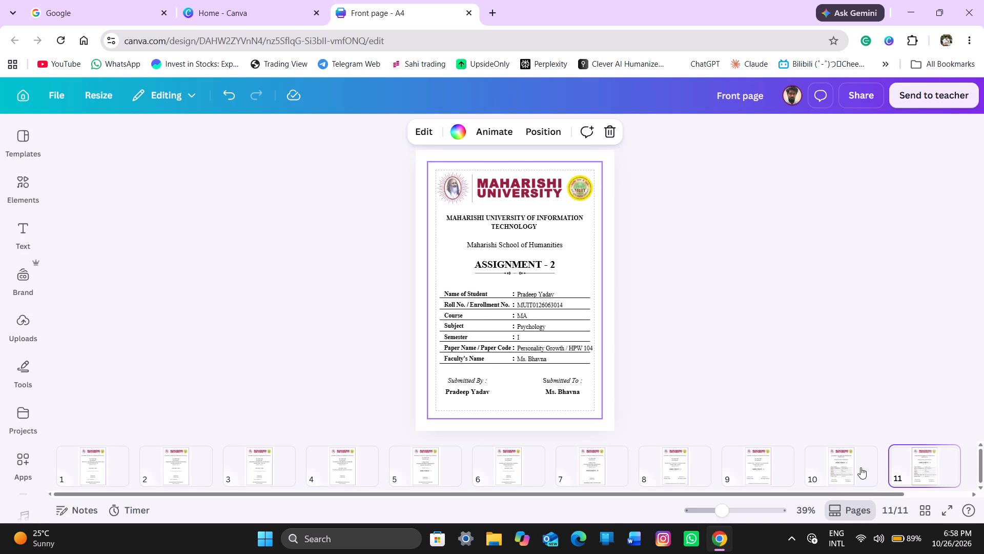
click(853, 467)
click(766, 466)
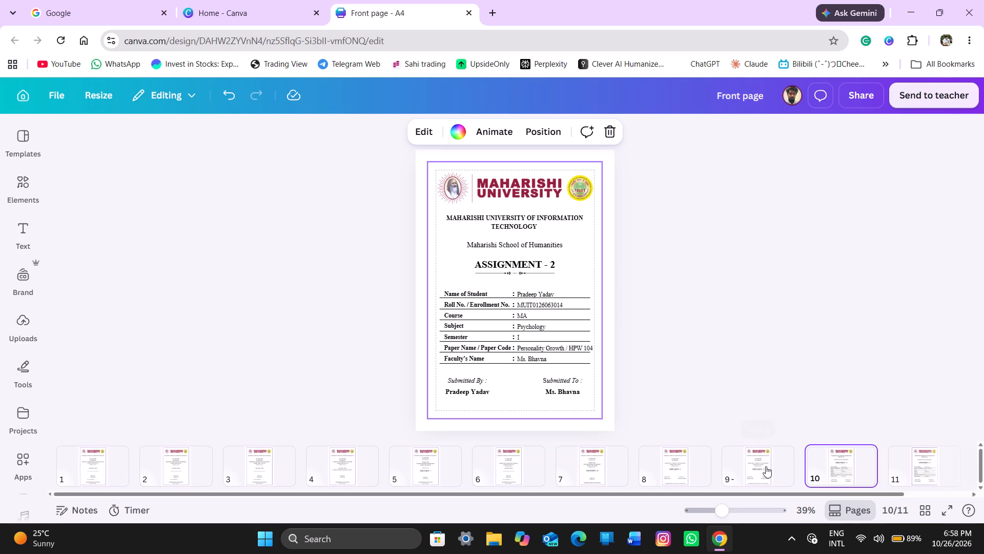
click(831, 474)
click(916, 471)
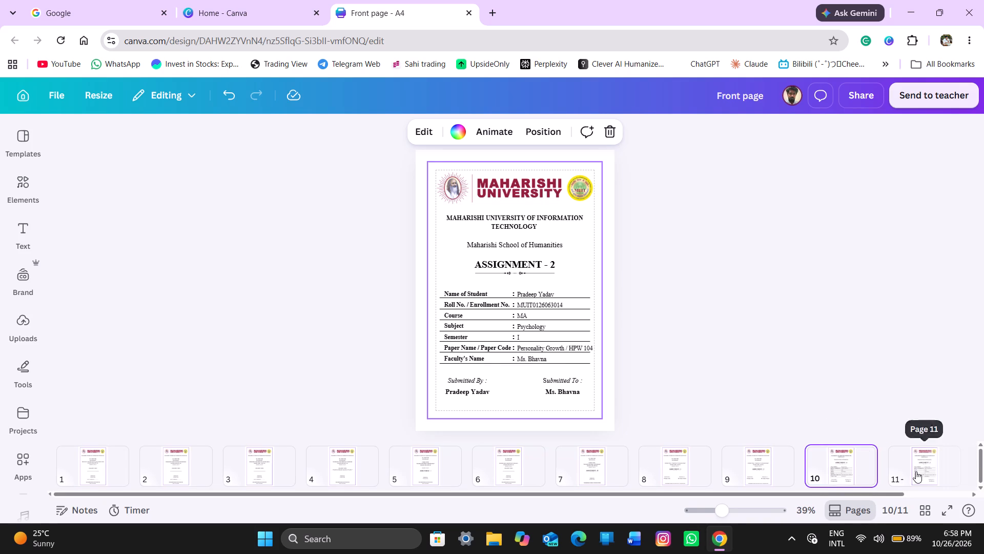
Replace the faculty member's name in the Faculty's Name row on page 11 with the new teacher's full name, keeping the title Ms.
click(687, 335)
scroll(687, 335, down, 1)
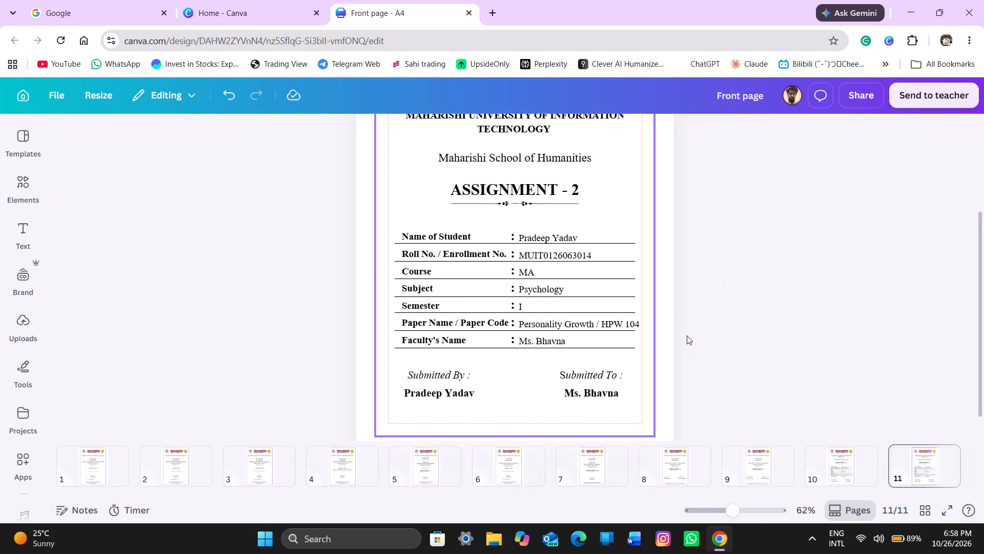
scroll(687, 335, down, 1)
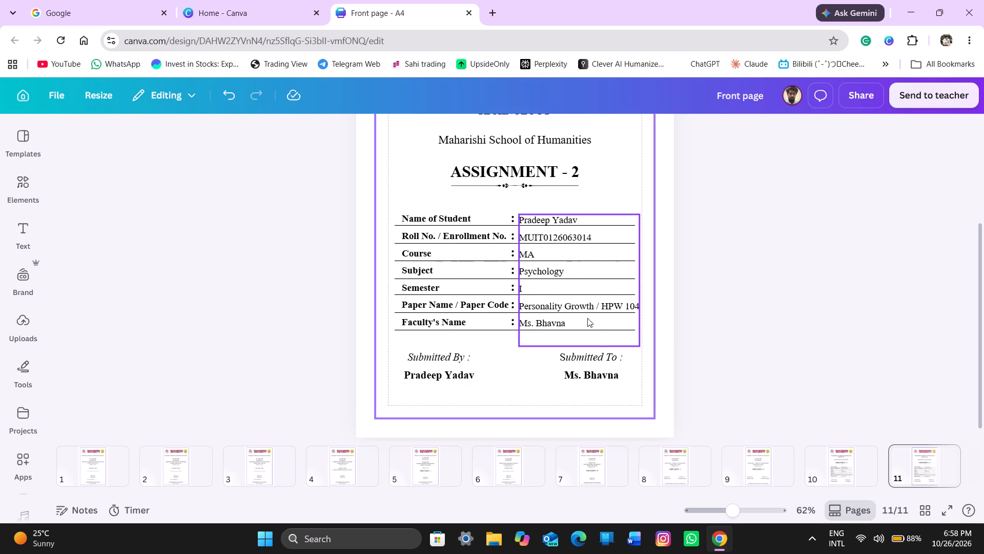
drag(555, 298, 568, 259)
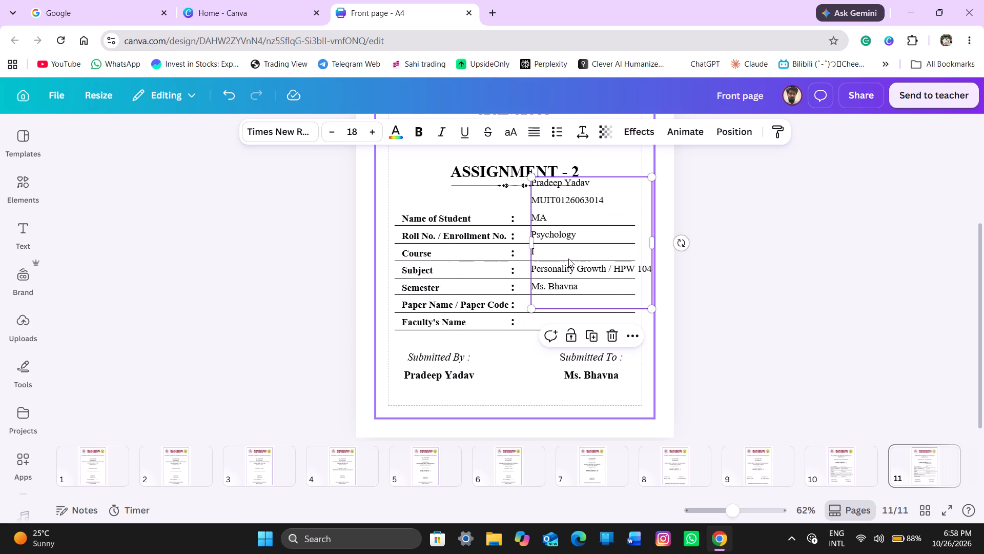
key(ctrl+z)
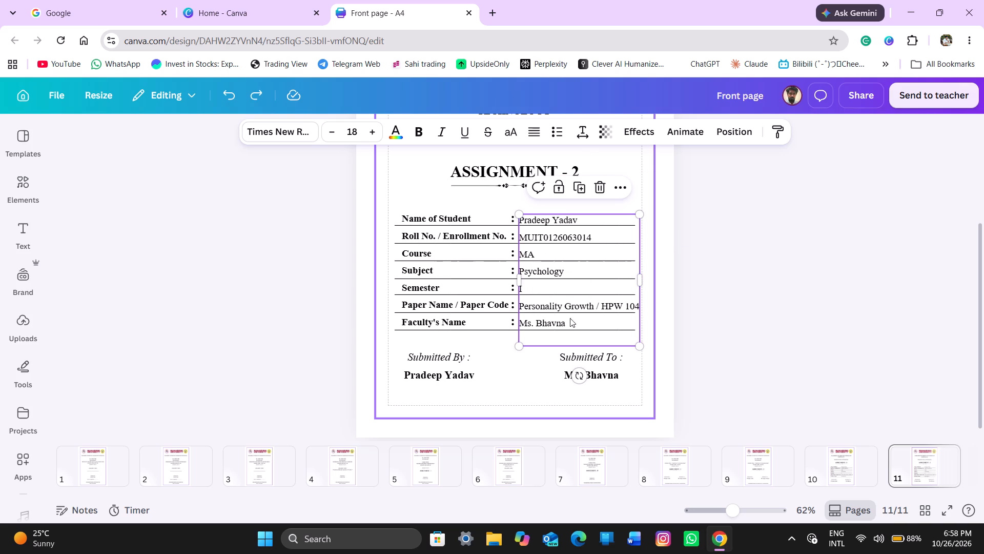
double_click(570, 322)
click(570, 322)
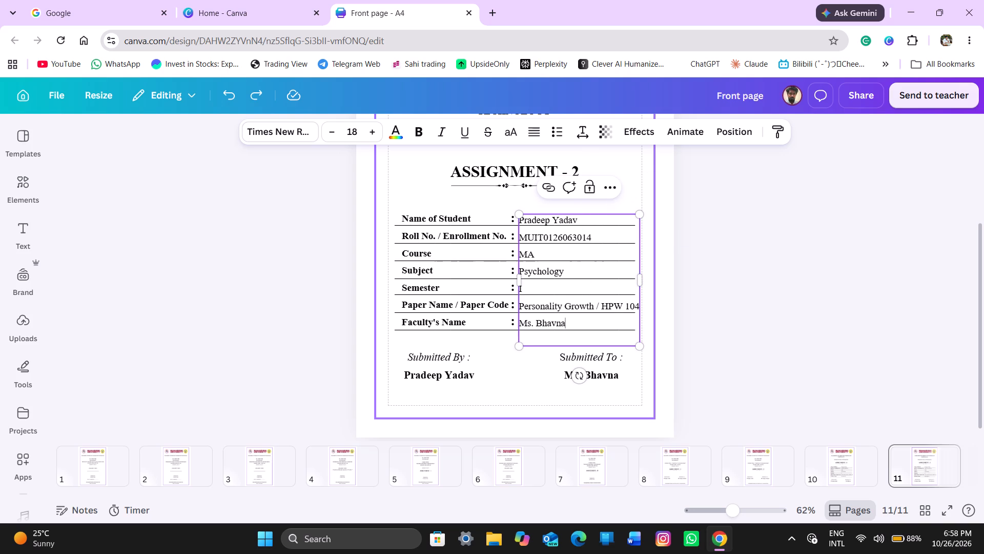
key(BackSpace)
key(BackSpace)
key(BackSpace)
key(BackSpace)
key(BackSpace)
key(BackSpace)
key(BackSpace)
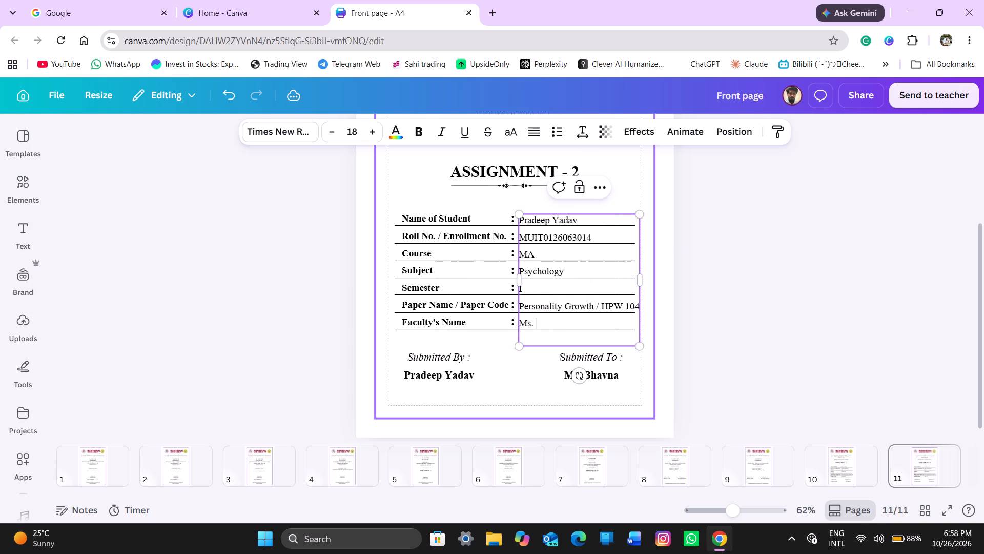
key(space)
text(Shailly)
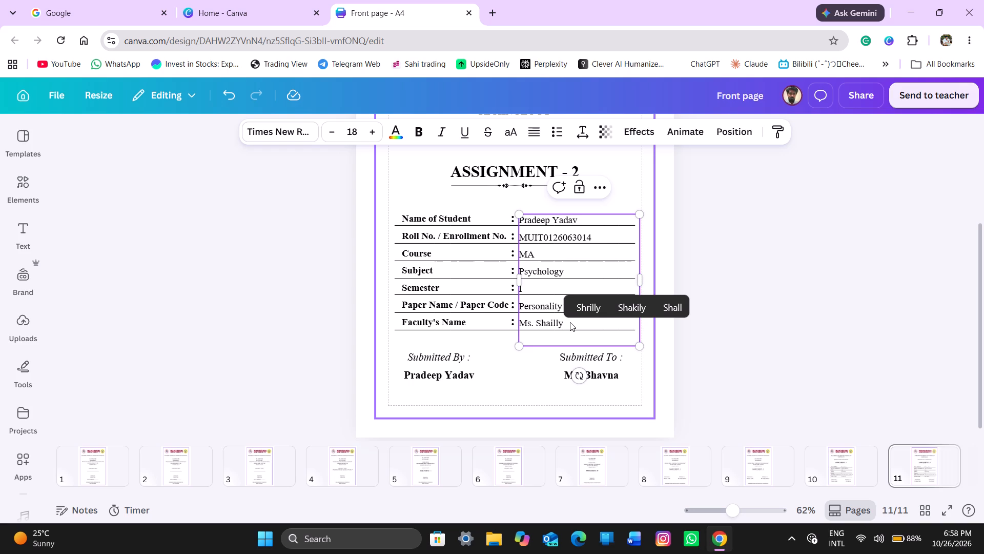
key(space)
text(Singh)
Replace the Paper Name / Paper Code entry on page 11 with Cognitive Psychology / HPW 101, keeping the faculty name on its own line.
click(574, 305)
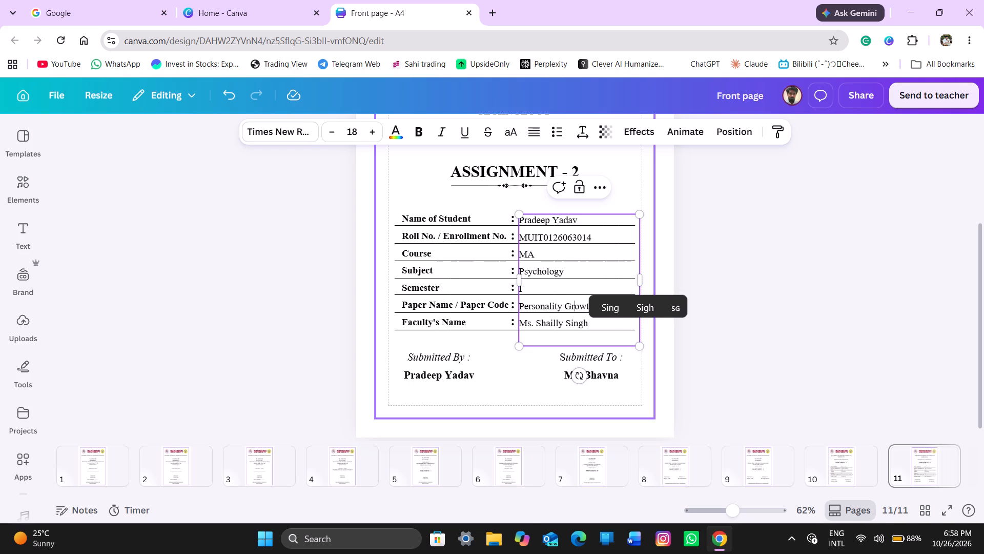
click(522, 303)
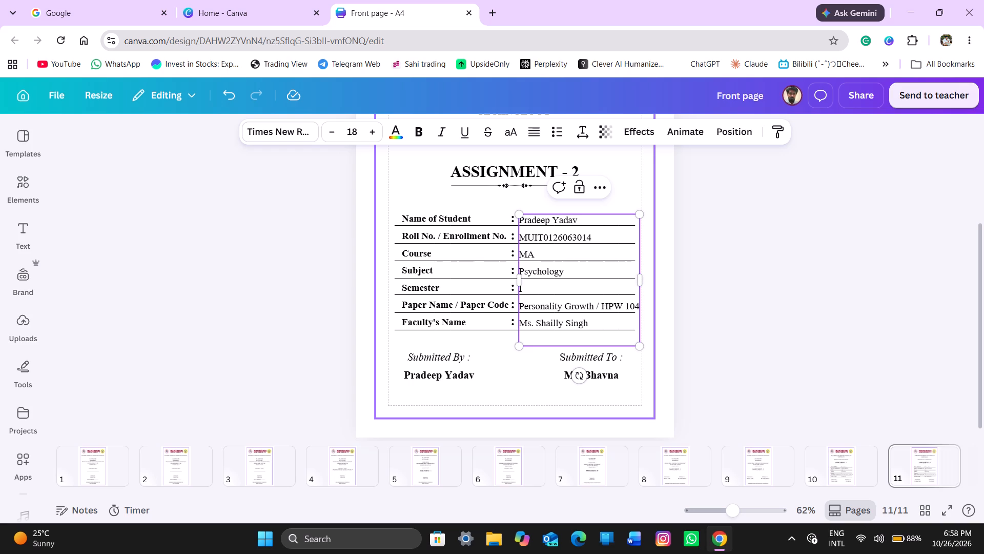
key(Left)
key(shift+Down)
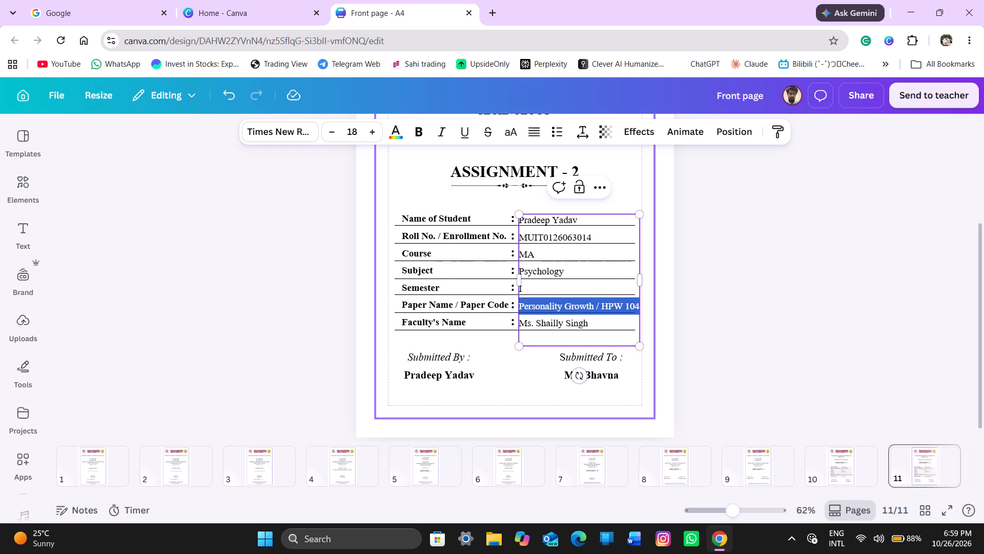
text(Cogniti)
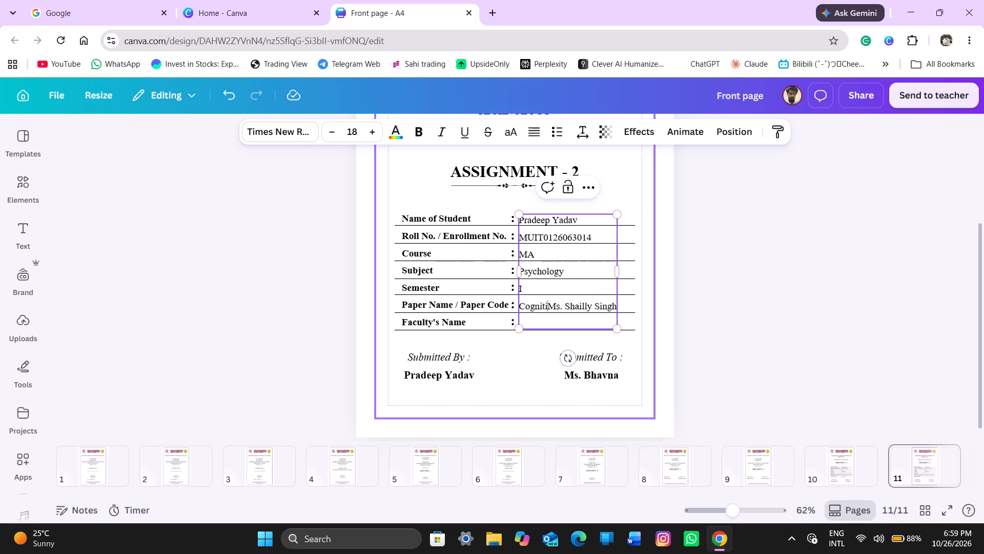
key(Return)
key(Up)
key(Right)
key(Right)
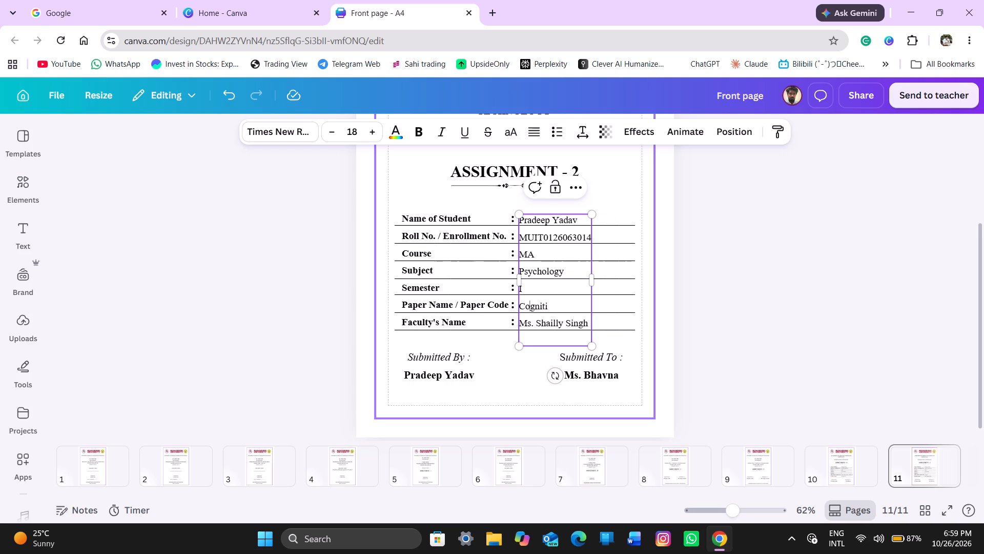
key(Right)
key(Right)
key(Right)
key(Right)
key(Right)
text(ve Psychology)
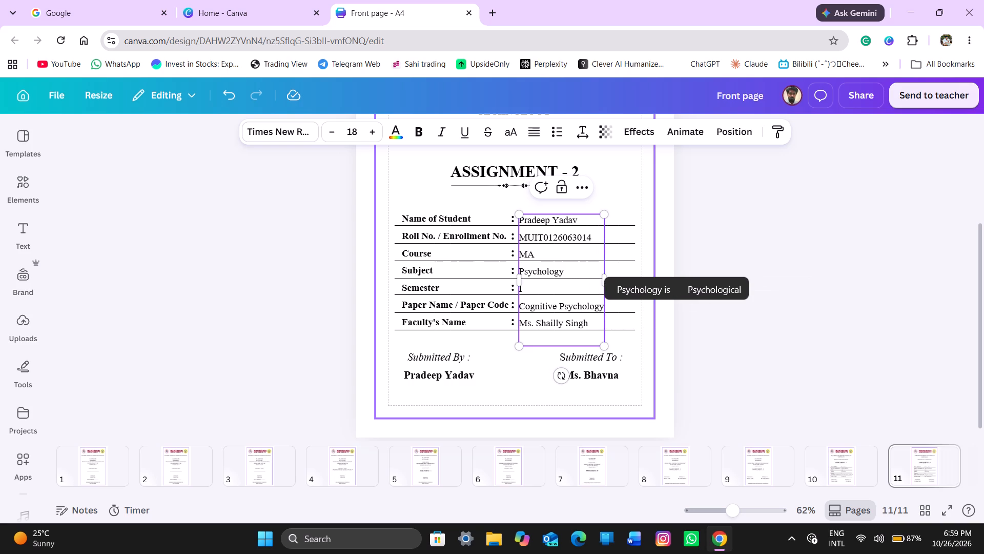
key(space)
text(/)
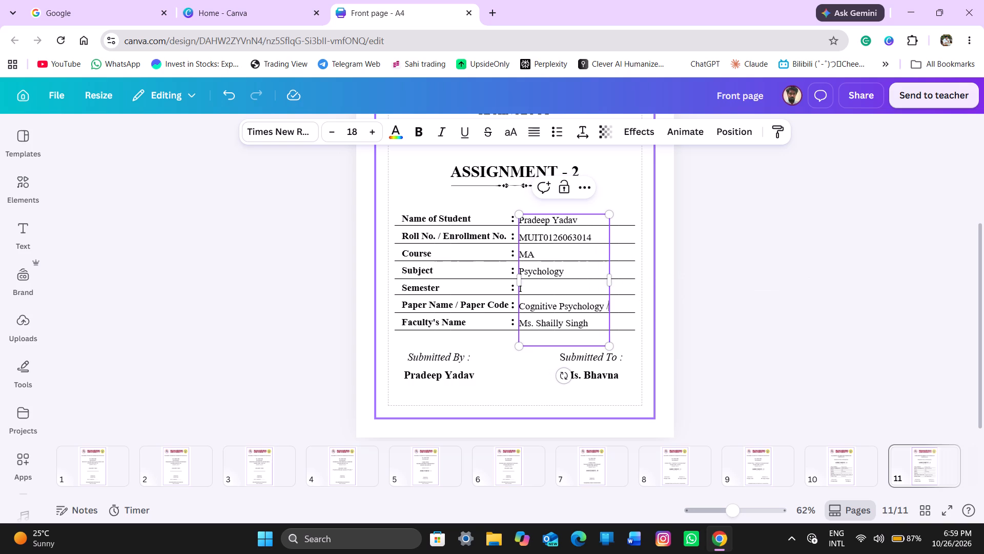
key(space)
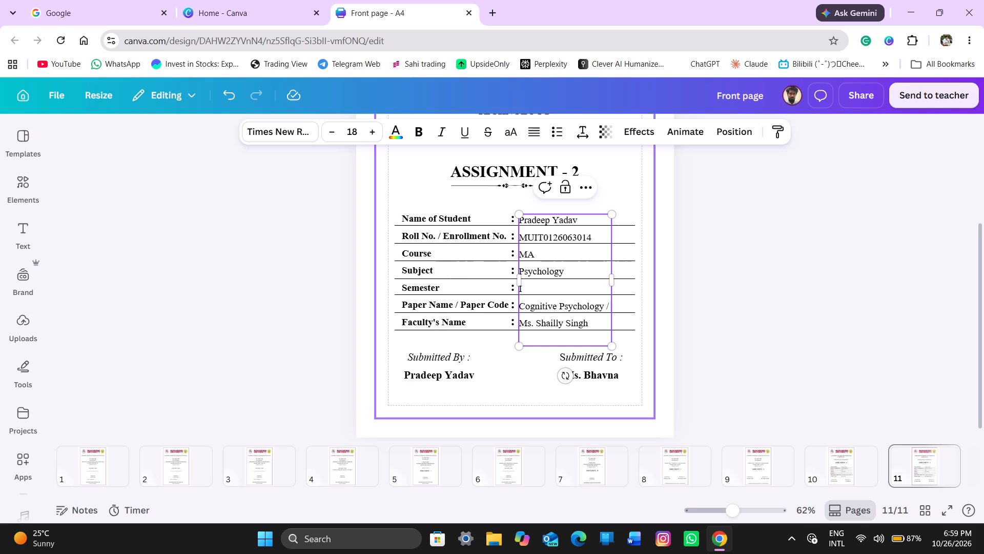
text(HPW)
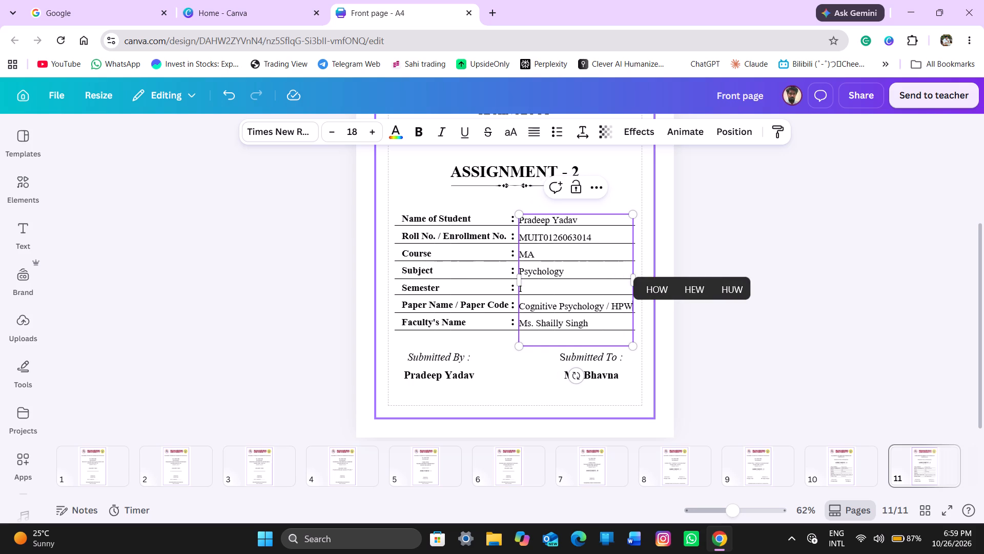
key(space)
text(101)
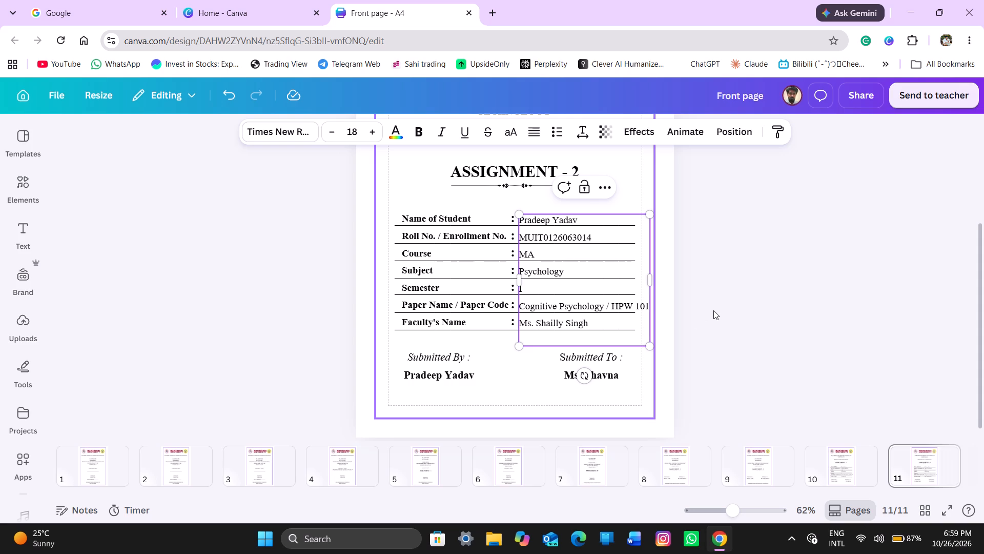
Remove the spaces around the slash so the paper entry reads Cognitive Psychology/HPW 101.
click(612, 305)
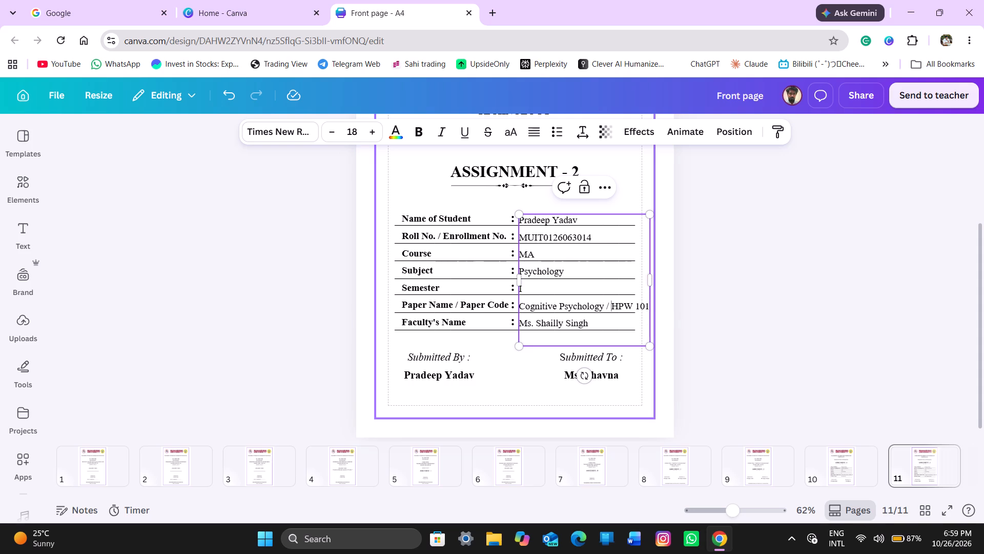
click(606, 305)
key(BackSpace)
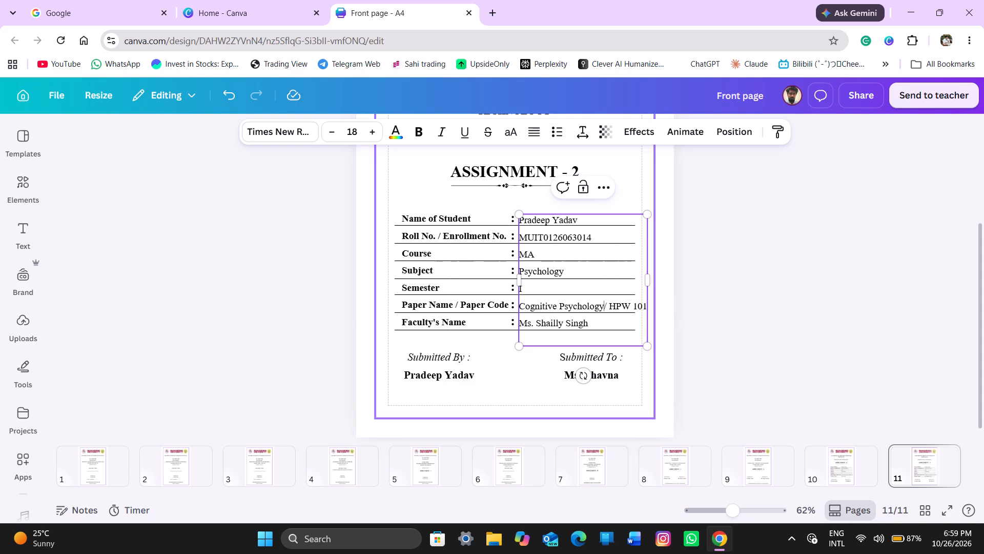
key(Right)
key(Right)
key(BackSpace)
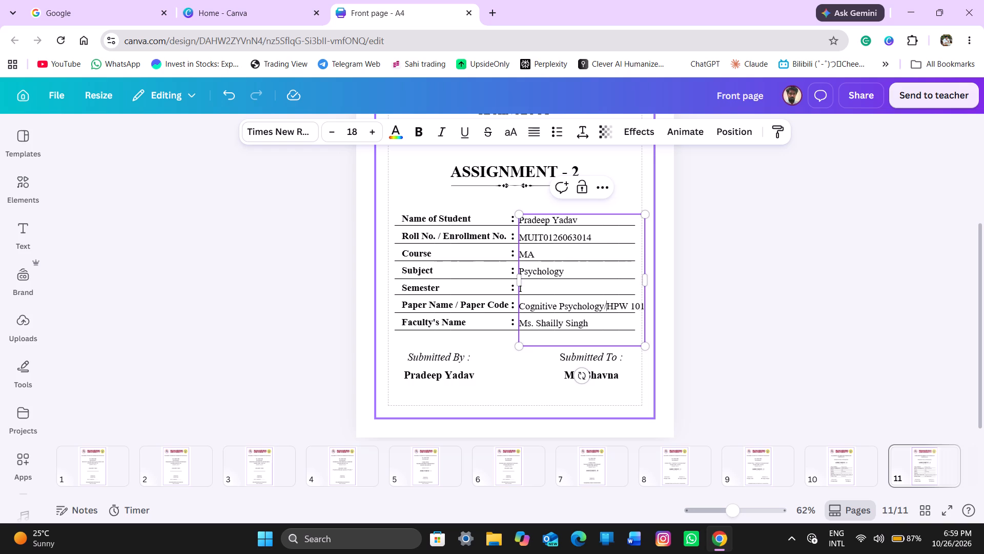
click(829, 324)
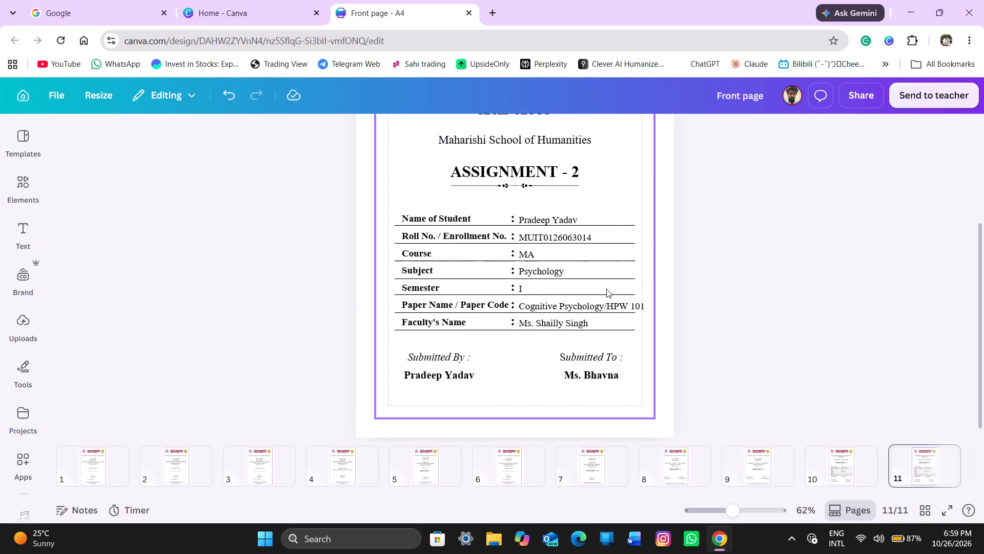
Nudge the text block of row labels, from Name of Student to Faculty's Name, slightly left on the page.
click(449, 267)
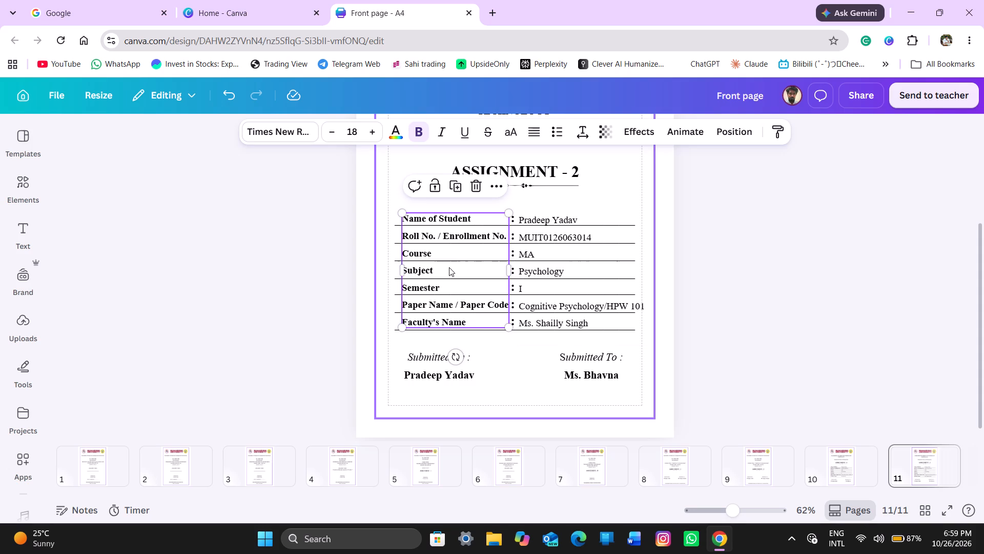
key(Left)
key(Left)
key(Left)
key(Left)
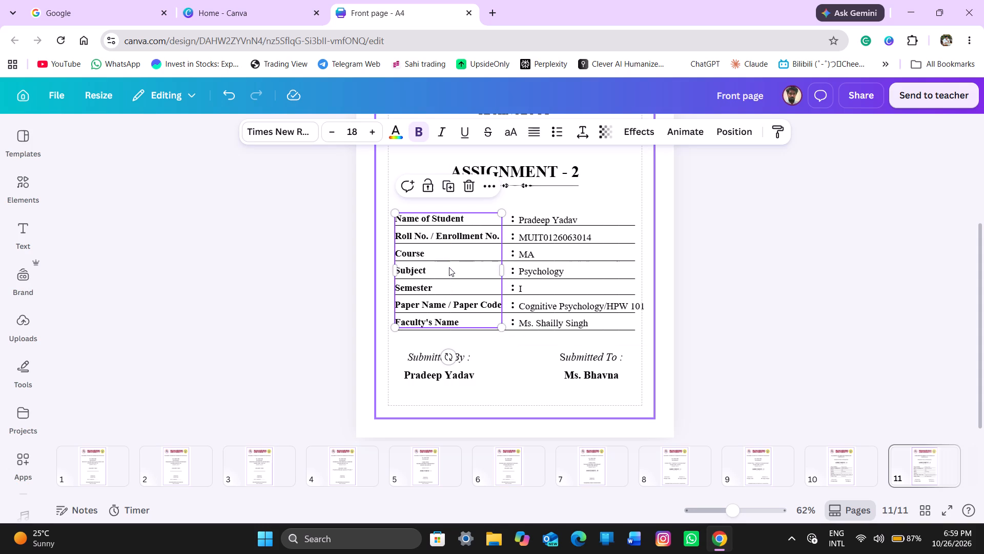
key(Right)
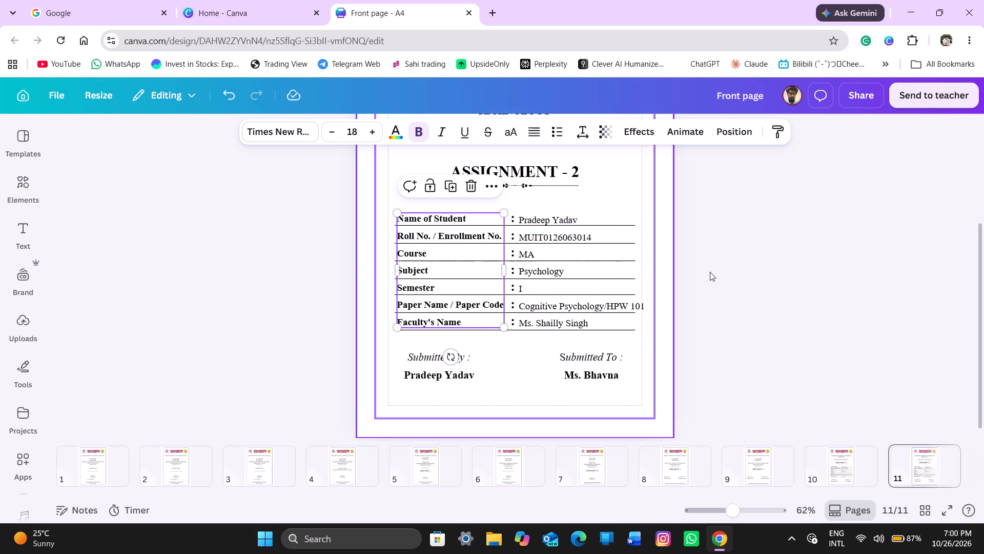
click(772, 278)
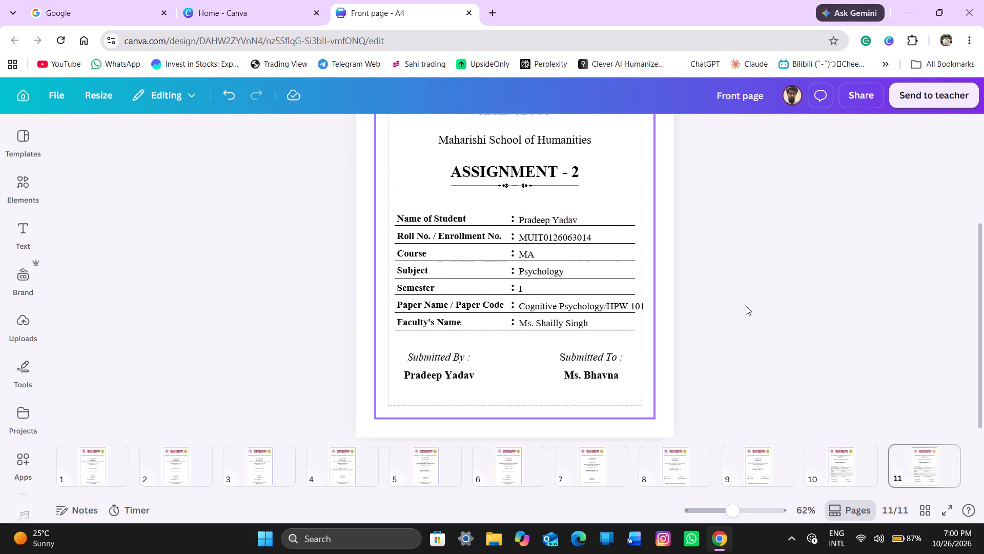
Group the seven separate colons between the row labels and their values, from Name of Student to Faculty's Name.
click(514, 222)
shift+click(514, 235)
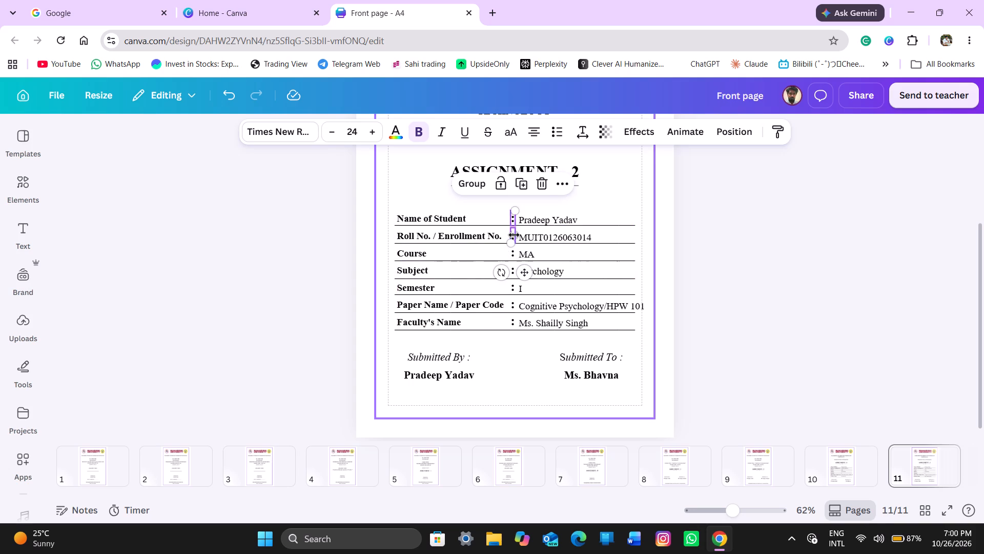
shift+click(512, 255)
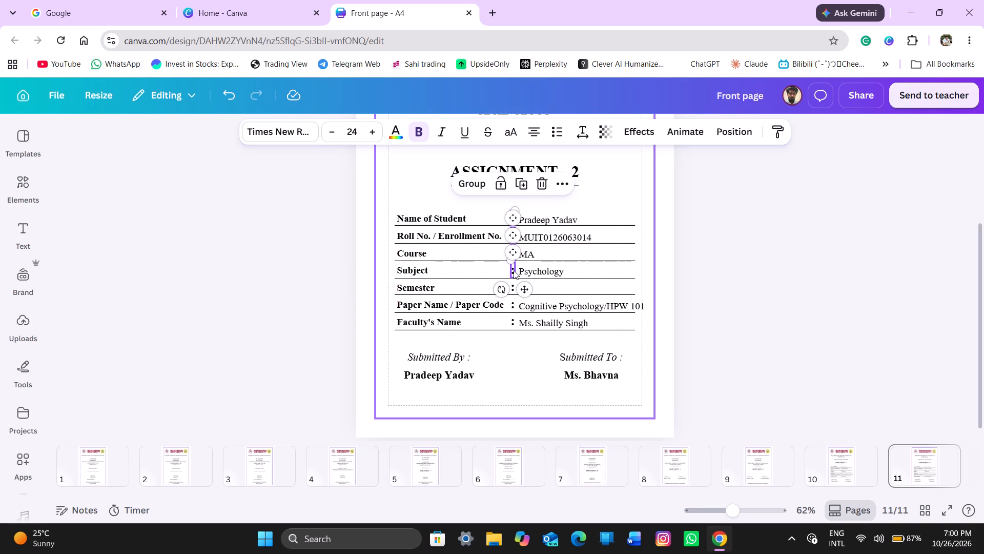
shift+click(514, 270)
shift+click(514, 285)
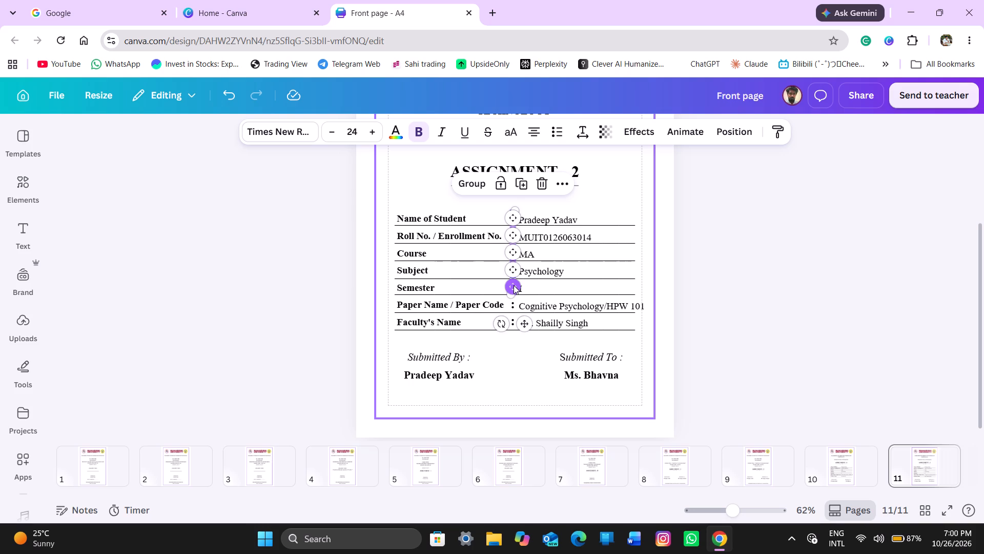
shift+click(514, 304)
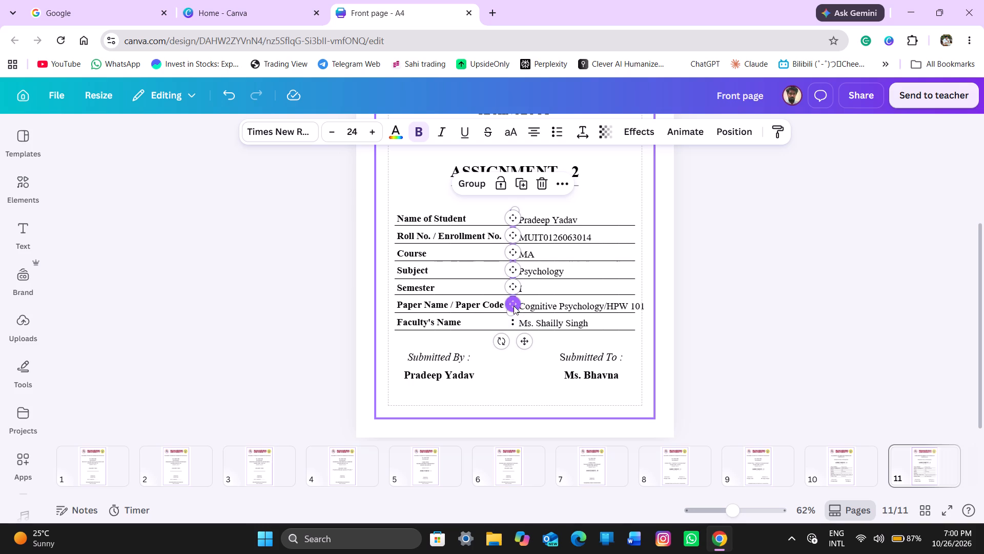
click(512, 324)
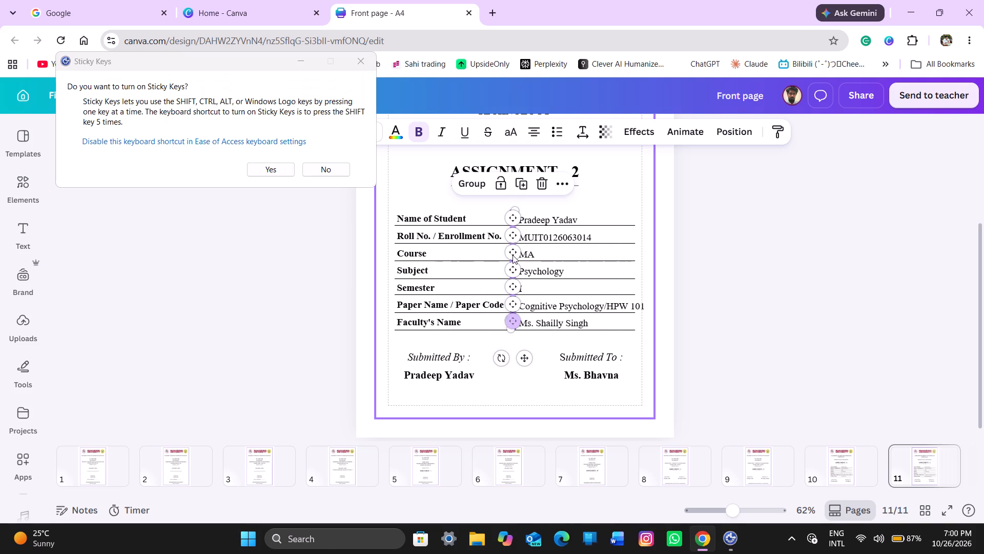
click(483, 182)
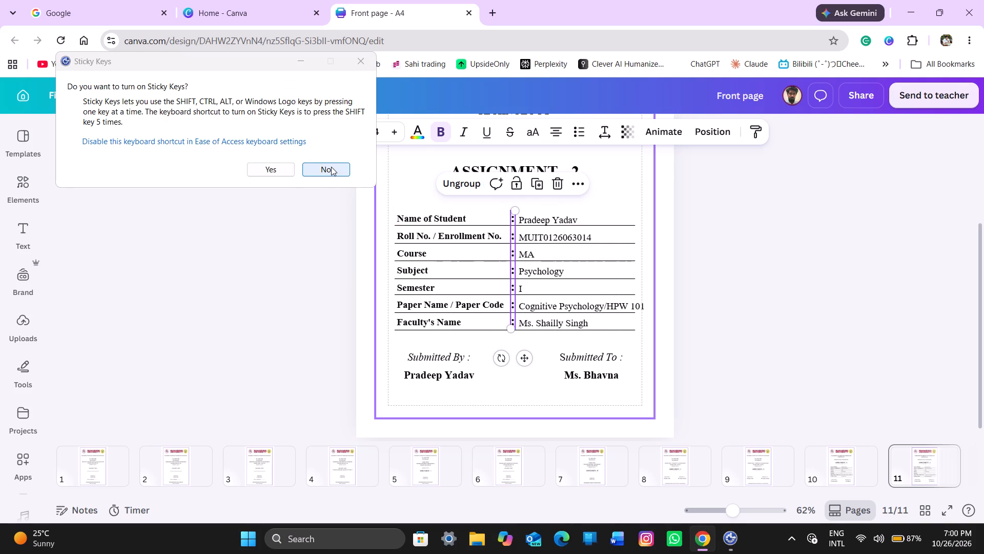
click(793, 259)
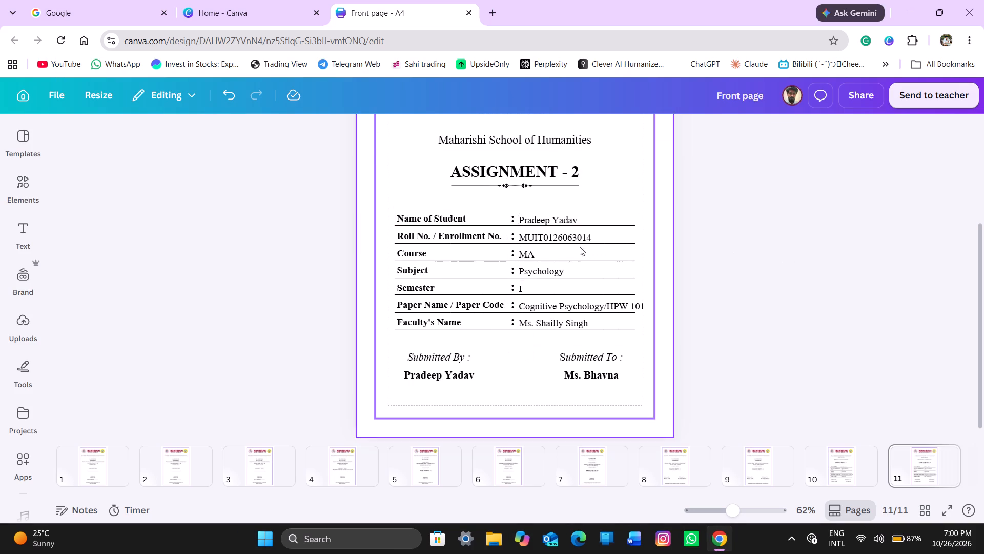
Nudge the grouped column of colons slightly left, closer to the Paper Name / Paper Code label.
click(512, 224)
key(Left)
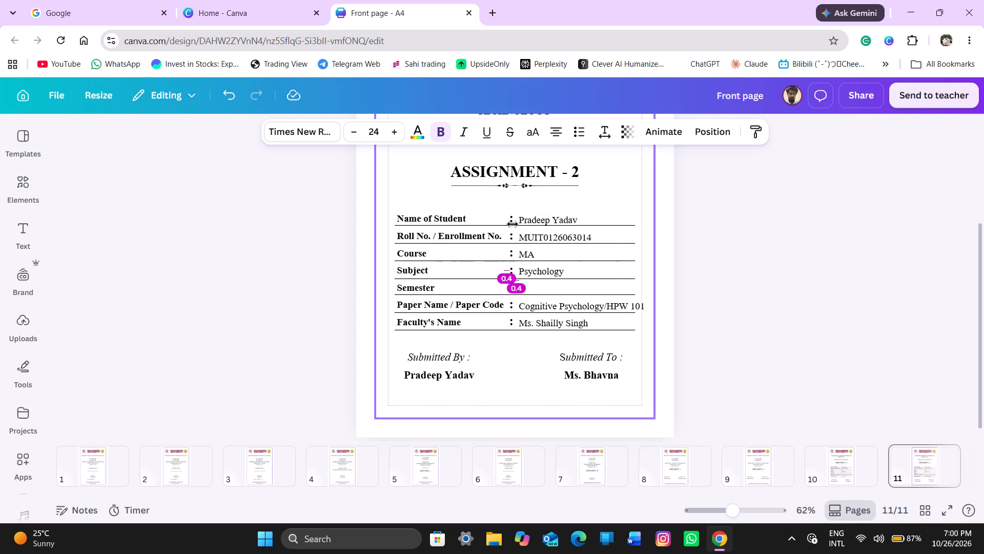
key(Left)
key(Left)
key(Left)
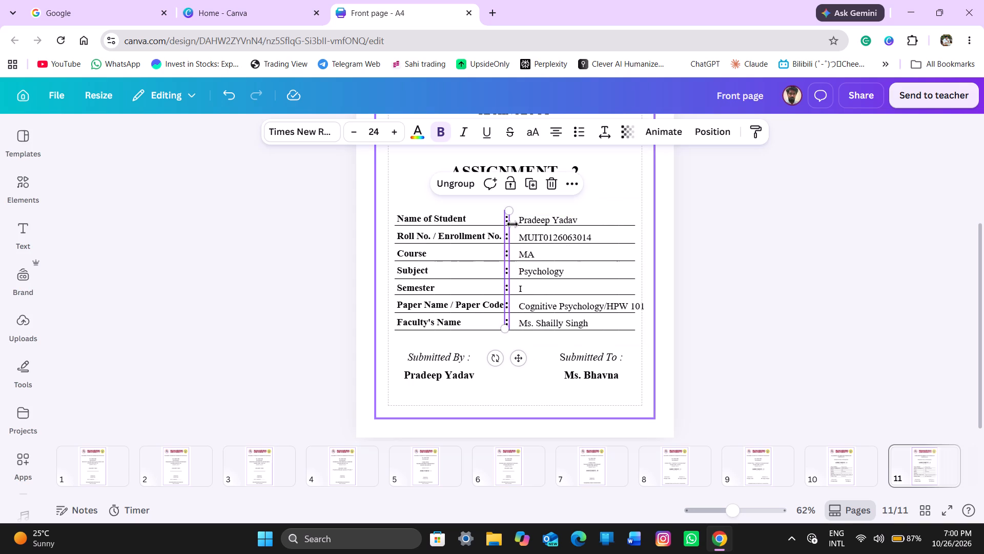
key(Right)
Nudge the text block holding the student detail values slightly left so it sits close to the colons.
click(547, 233)
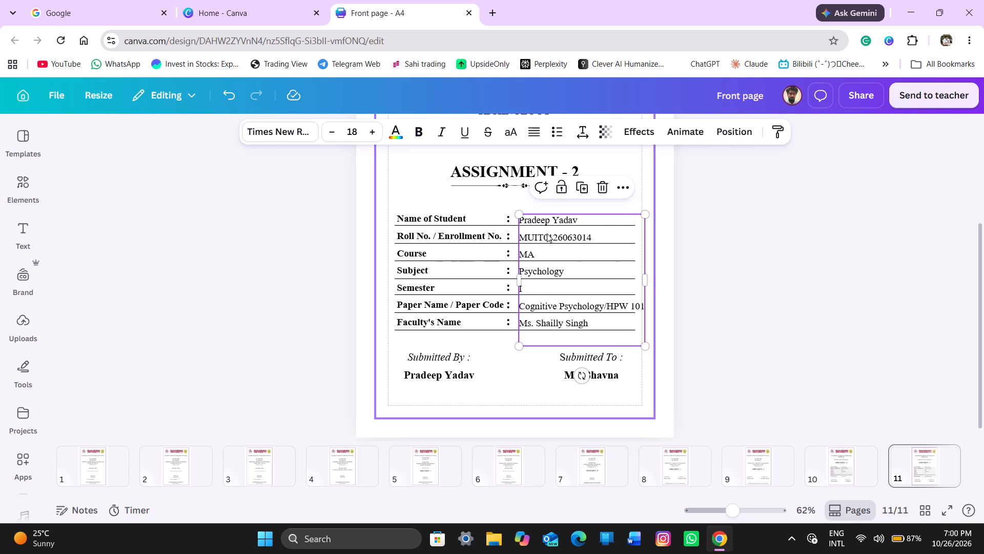
key(Left)
key(Left)
key(Left)
key(Left)
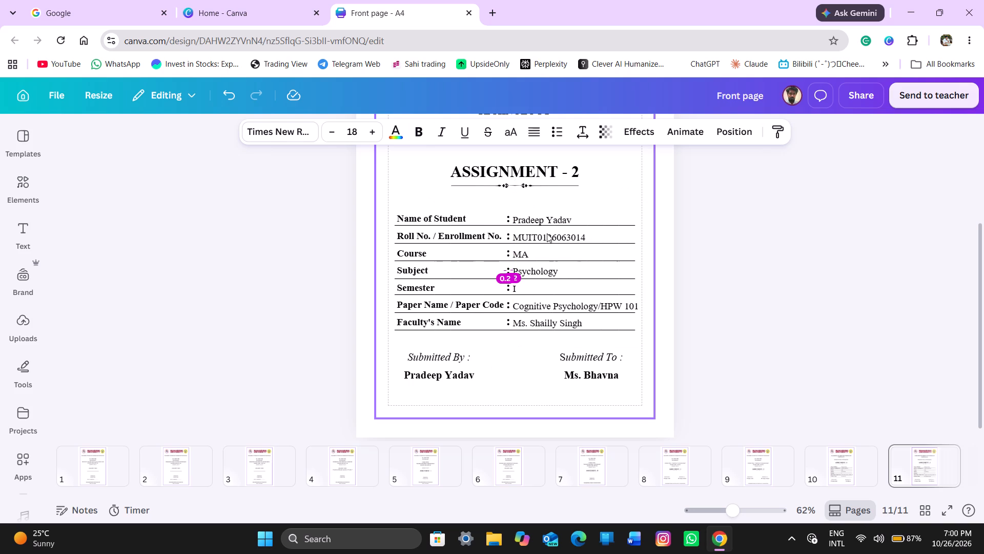
key(Right)
click(712, 288)
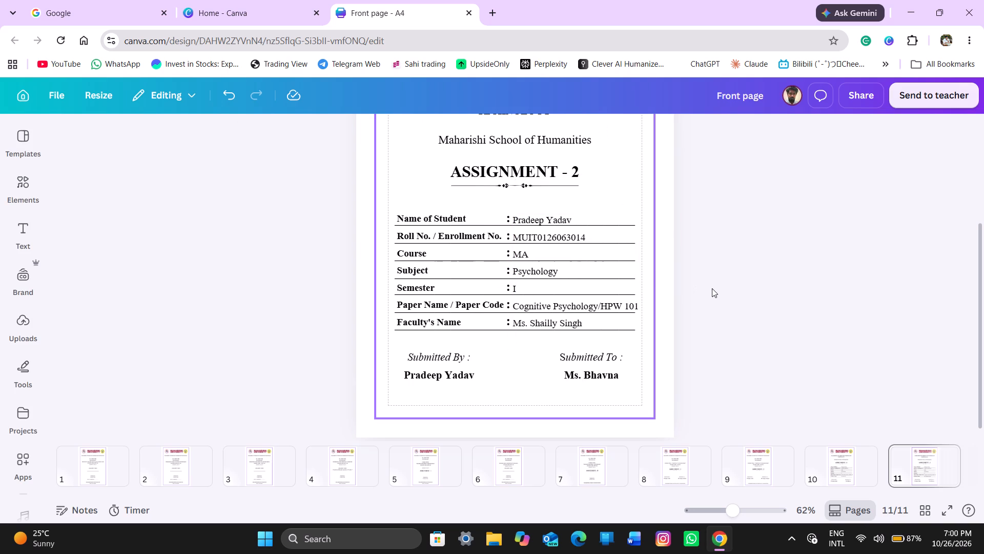
Replace the name under Submitted To with the faculty member's name from the Faculty's Name row, keeping the Ms. title.
double_click(594, 377)
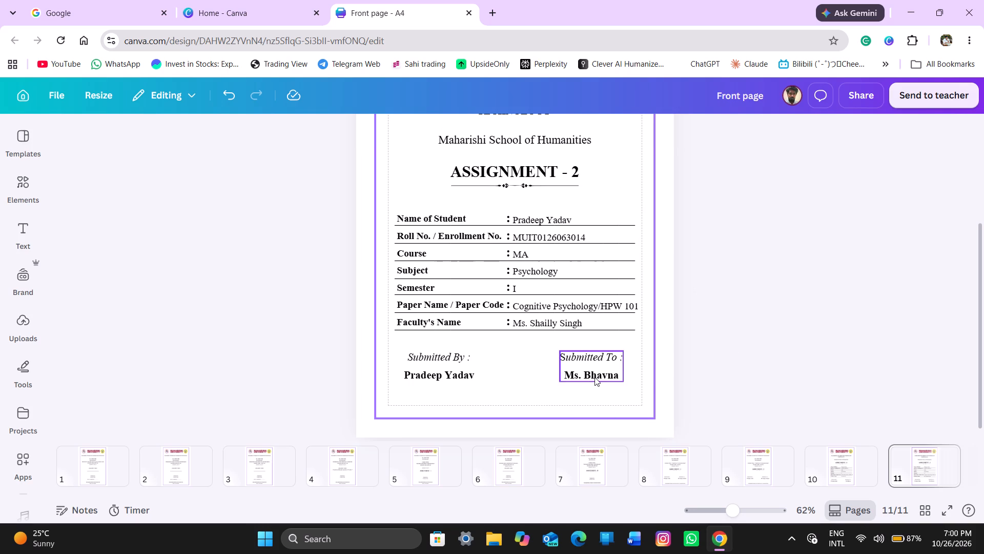
click(594, 377)
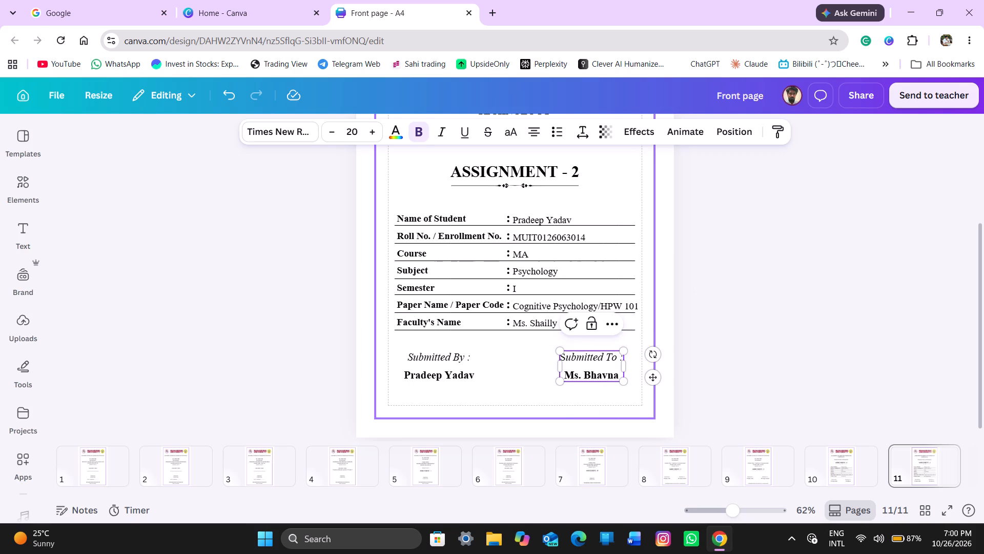
click(617, 374)
key(BackSpace)
key(BackSpace)
key(BackSpace)
key(BackSpace)
key(BackSpace)
key(BackSpace)
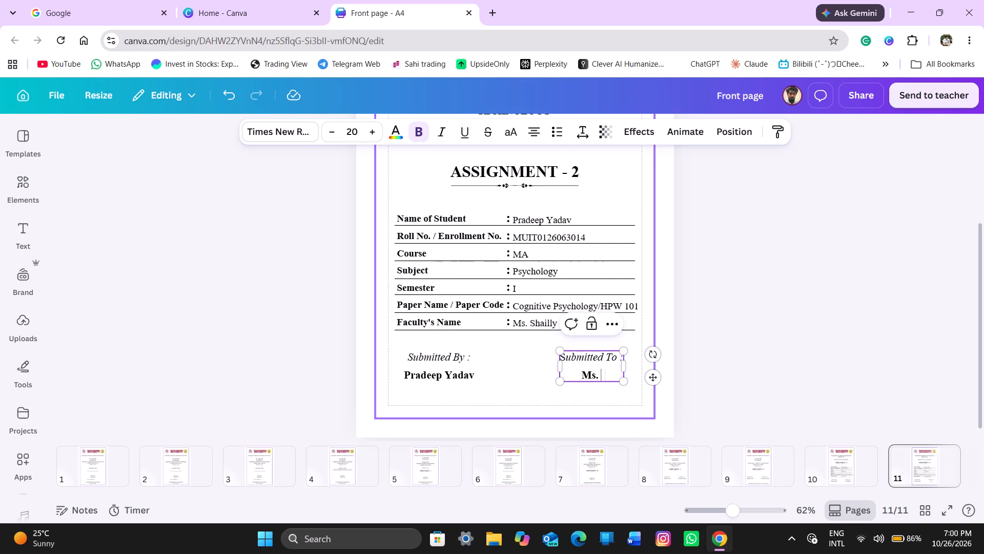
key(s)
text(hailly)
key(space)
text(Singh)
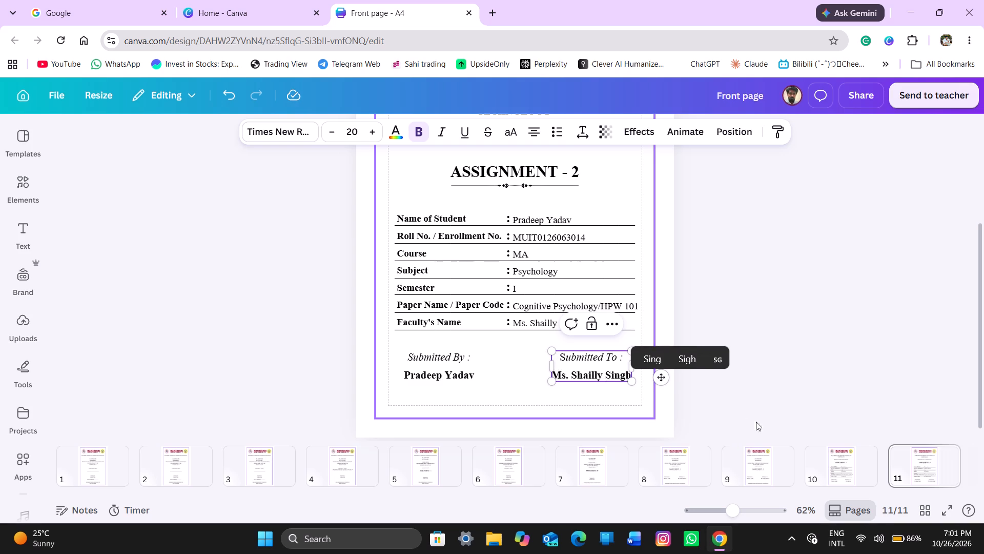
click(826, 418)
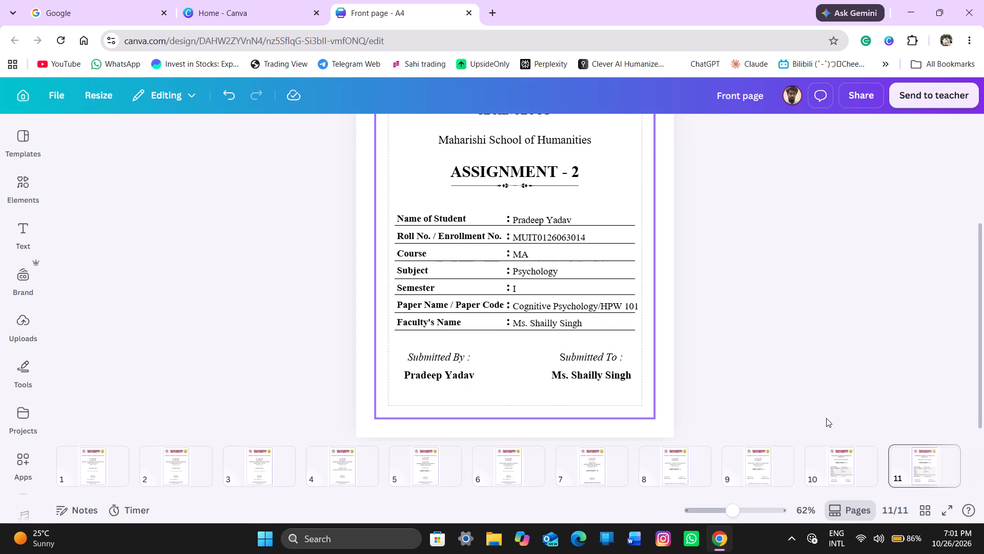
Remove "Roll No. /" from the second row label so it reads Enrollment No.
click(438, 232)
click(438, 232)
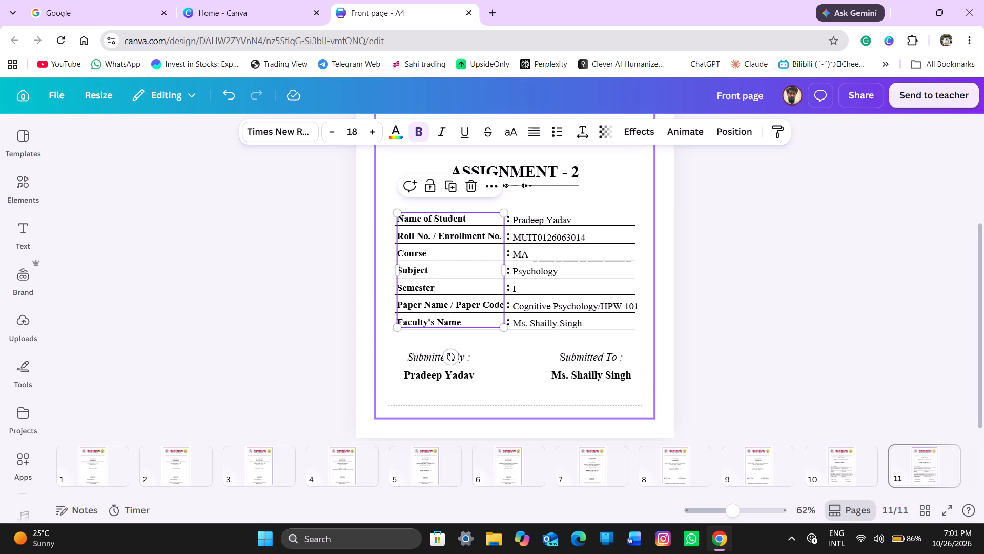
click(438, 232)
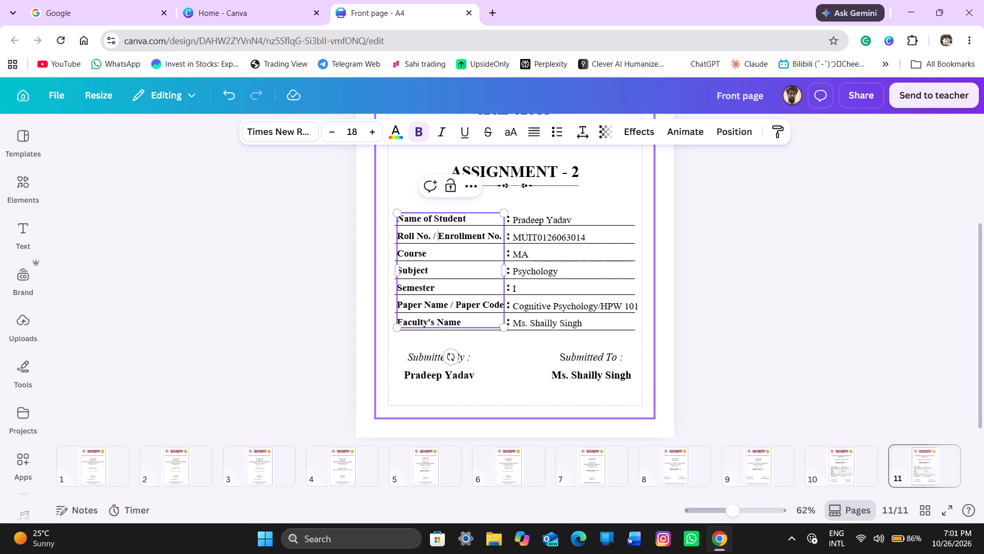
key(Left)
key(Right)
key(BackSpace)
key(BackSpace)
key(BackSpace)
key(BackSpace)
key(BackSpace)
key(BackSpace)
key(BackSpace)
key(BackSpace)
key(BackSpace)
key(BackSpace)
key(BackSpace)
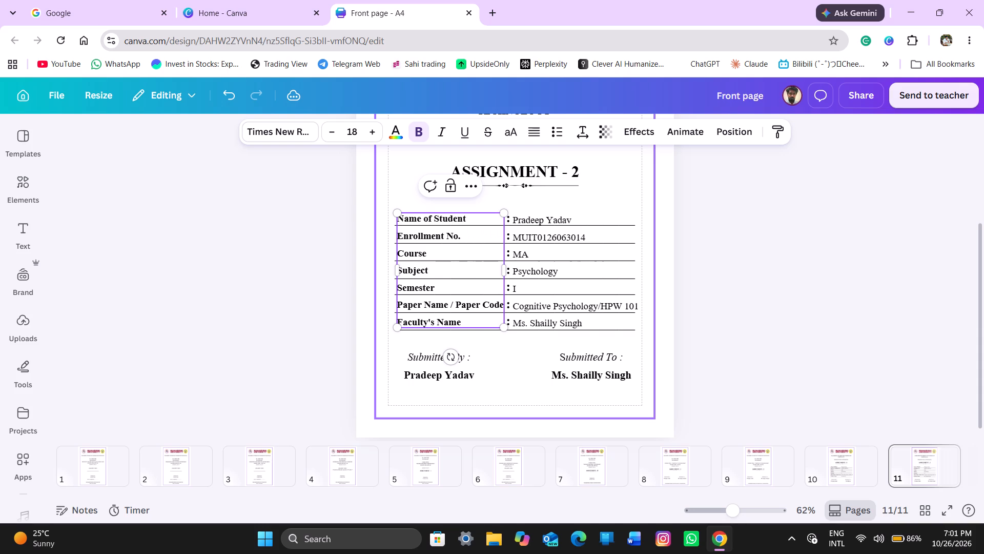
click(822, 255)
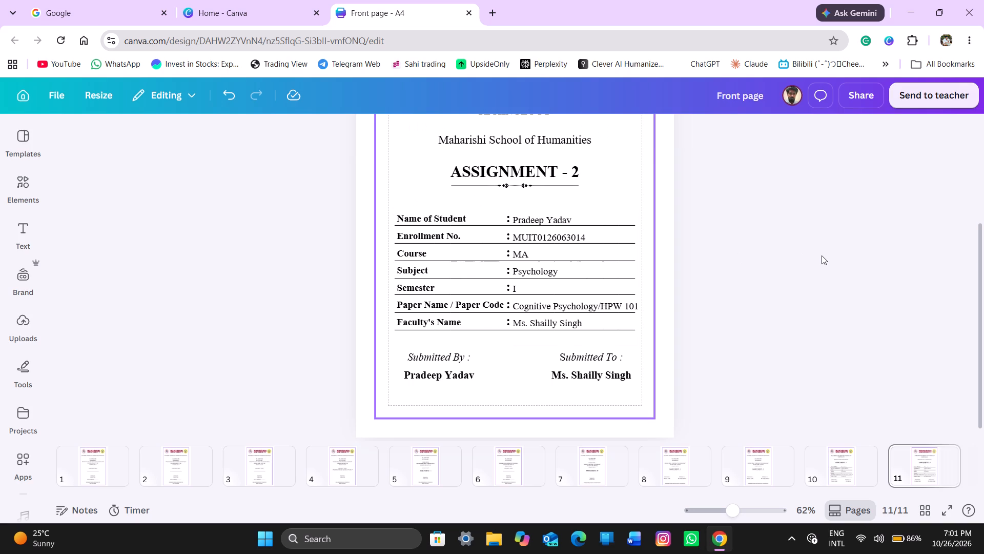
click(874, 278)
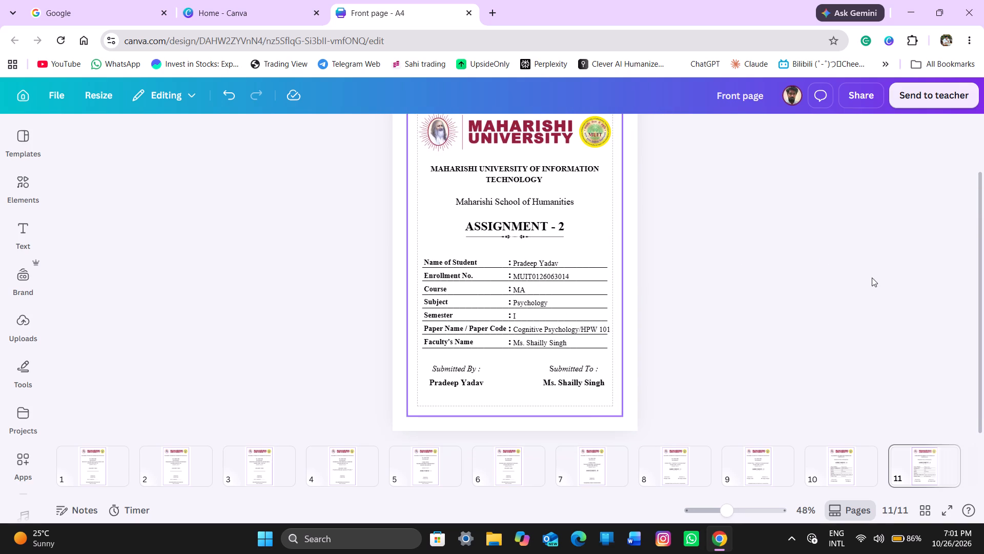
Open WhatsApp in the browser tab showing Google, and return to the Front page design.
scroll(863, 479, left, 3)
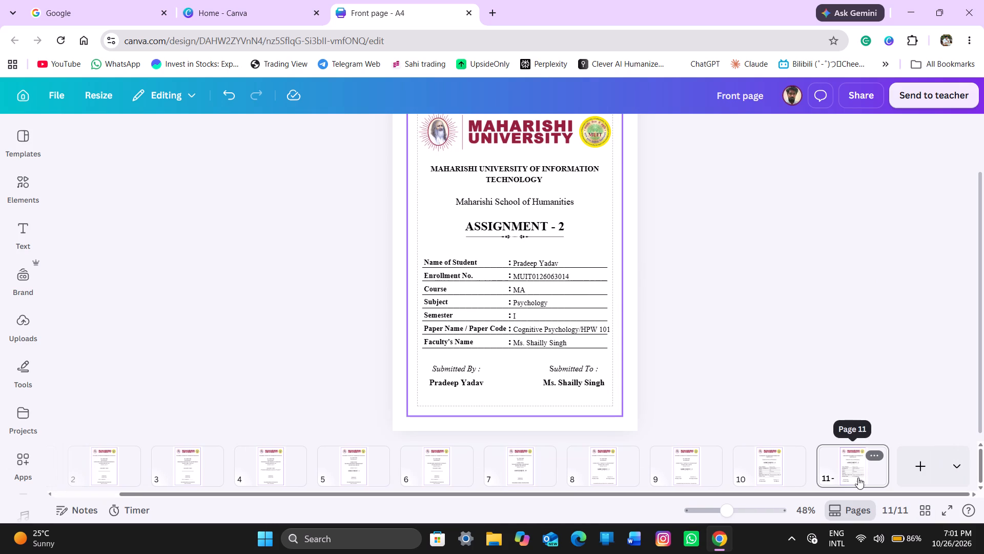
click(153, 0)
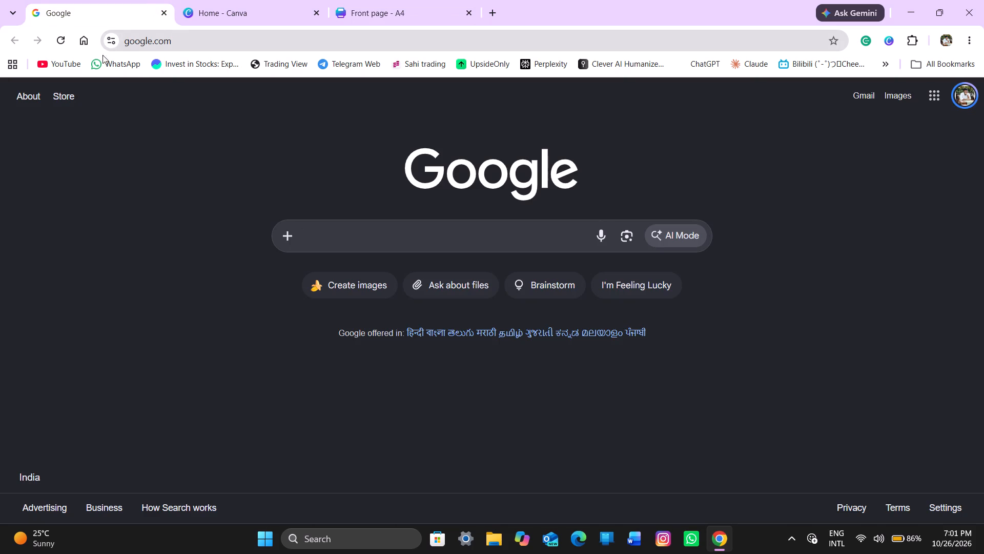
click(102, 64)
click(399, 1)
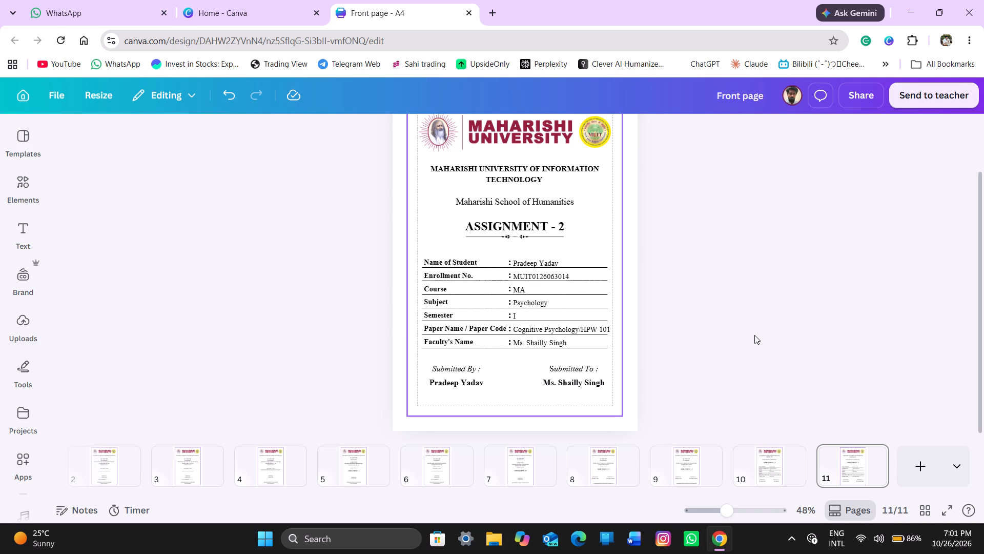
Duplicate page 11, the Cognitive Psychology cover, and bring its copy, page 12, into view.
key(ctrl+d)
click(848, 467)
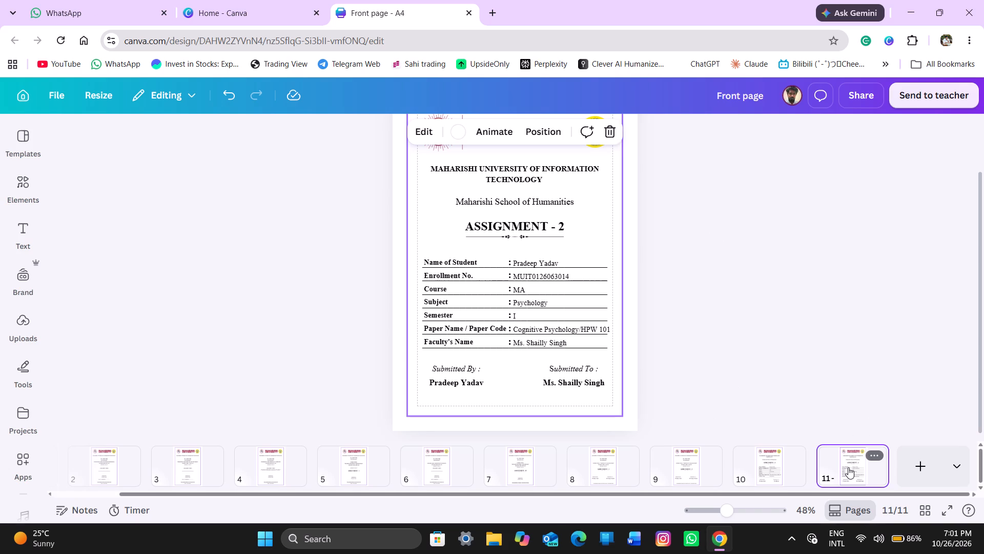
key(ctrl+d)
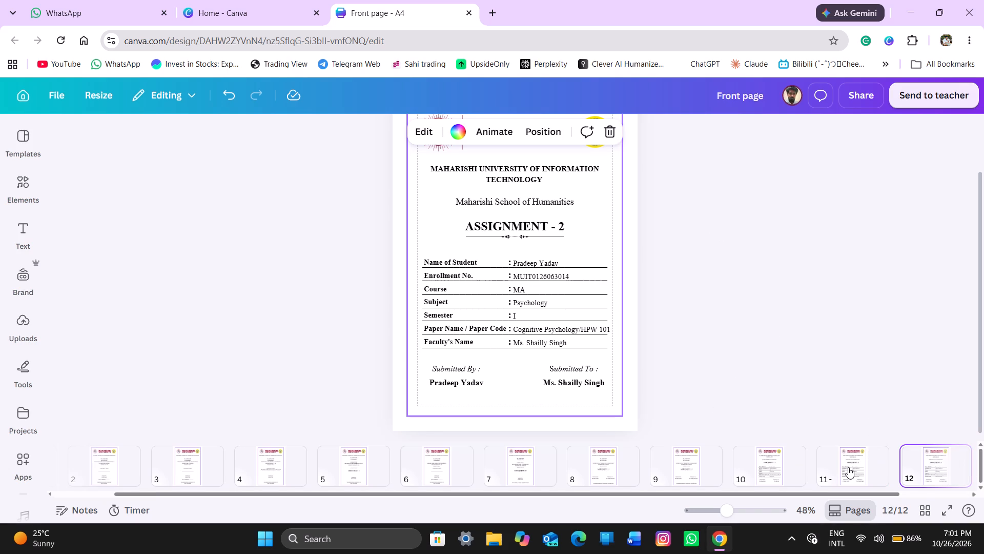
scroll(846, 471, left, 3)
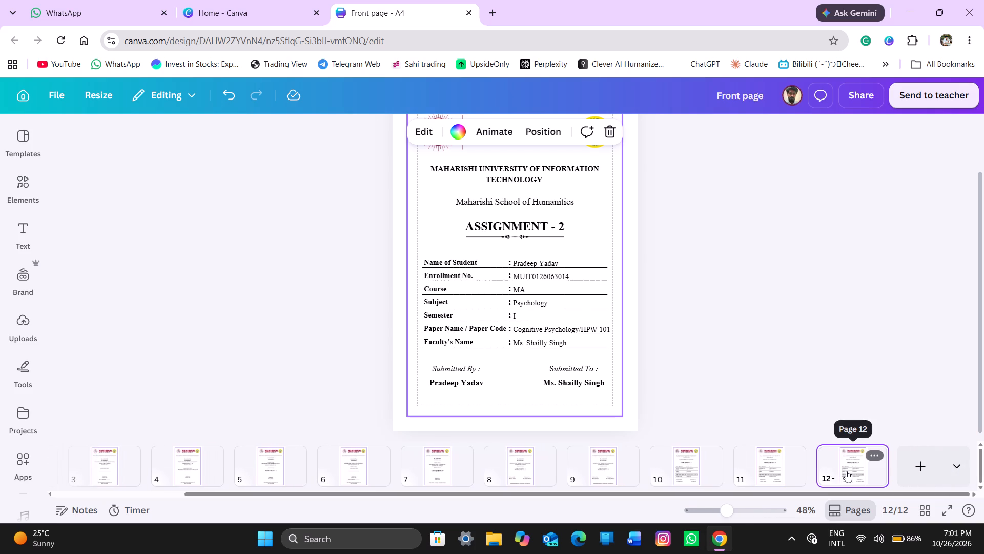
On page 12, change the paper code in the Paper Name / Paper Code value to HPW 102.
double_click(559, 329)
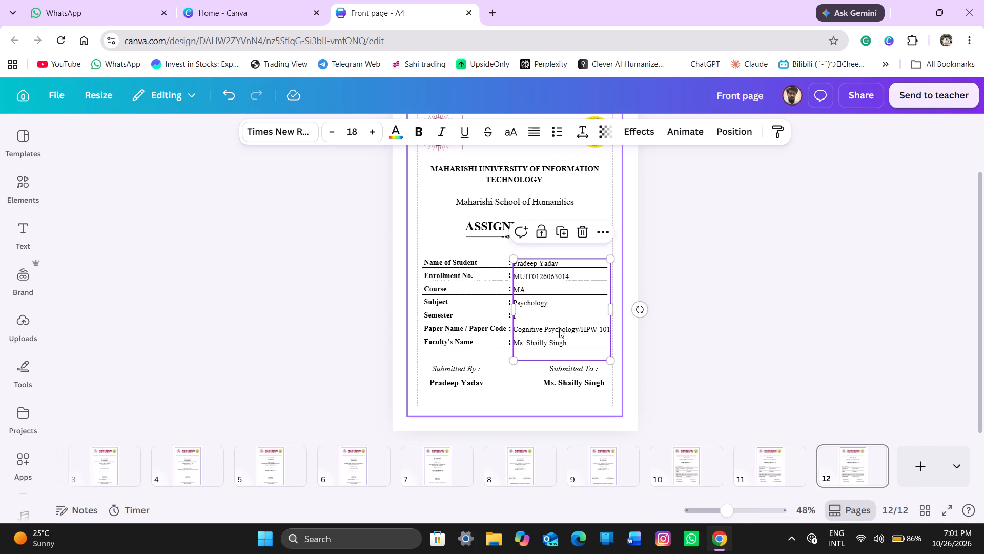
click(559, 329)
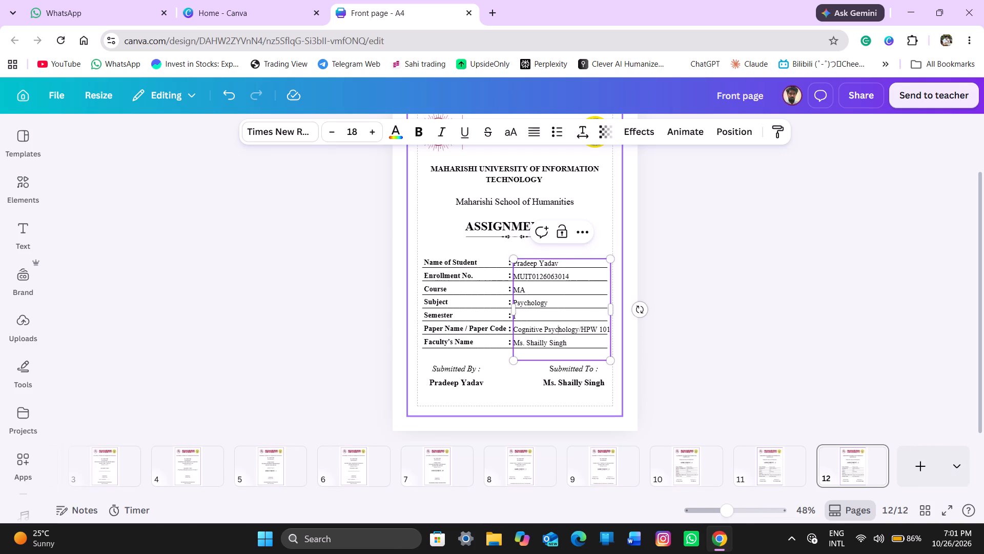
click(609, 329)
key(Left)
key(Left)
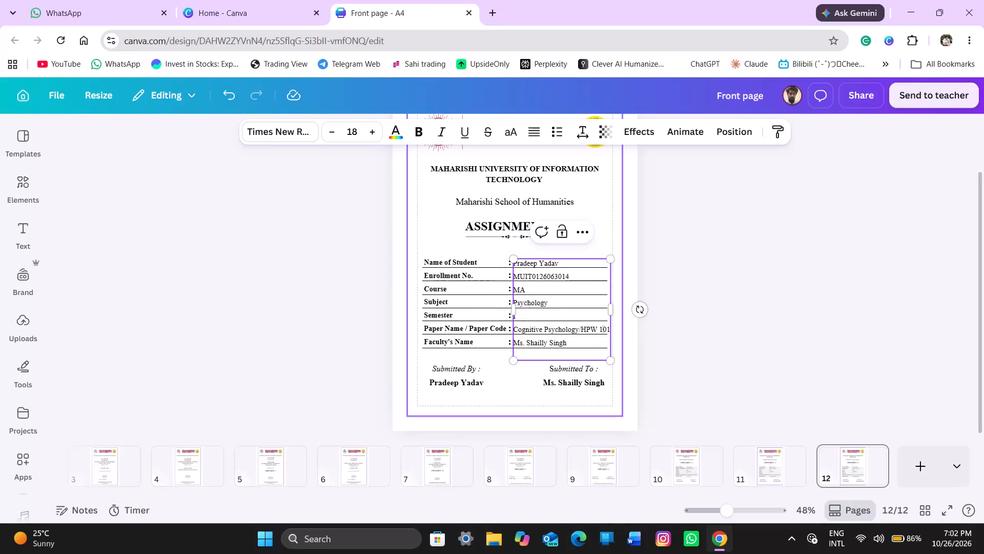
key(Left)
key(Right)
key(Right)
key(Right)
key(BackSpace)
key(2)
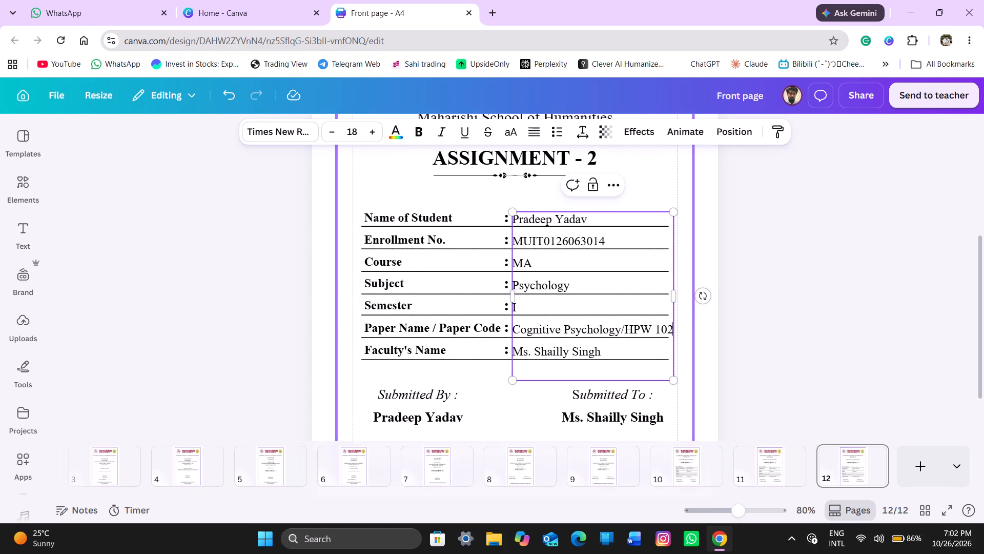
Replace the paper name Cognitive Psychology before the slash with Biological Bases Of Behavior, keeping the Semester value I.
click(623, 330)
key(BackSpace)
key(BackSpace)
key(BackSpace)
key(BackSpace)
key(BackSpace)
key(BackSpace)
key(BackSpace)
key(BackSpace)
key(BackSpace)
key(BackSpace)
key(BackSpace)
key(BackSpace)
key(BackSpace)
key(BackSpace)
key(BackSpace)
key(BackSpace)
key(BackSpace)
key(BackSpace)
key(BackSpace)
key(BackSpace)
key(BackSpace)
key(BackSpace)
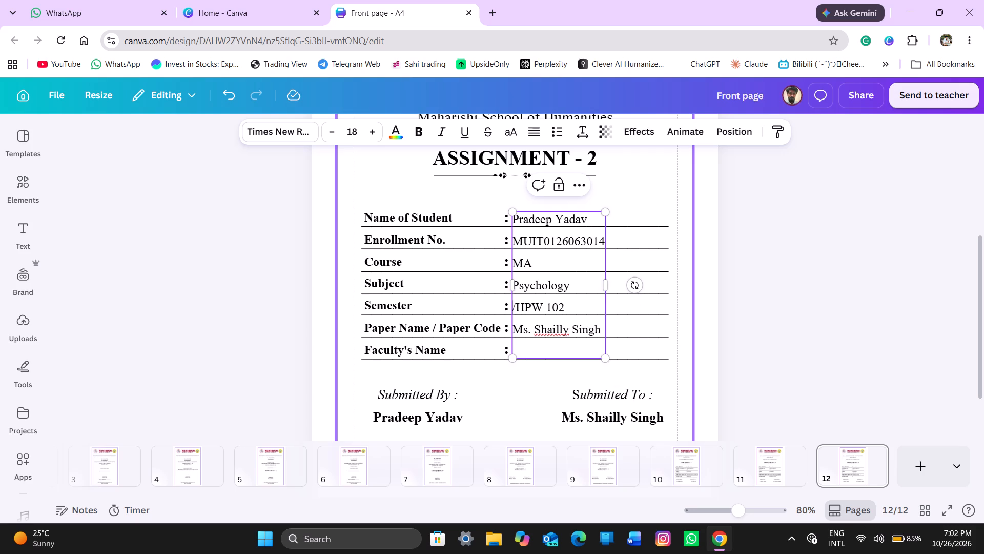
key(ctrl+z)
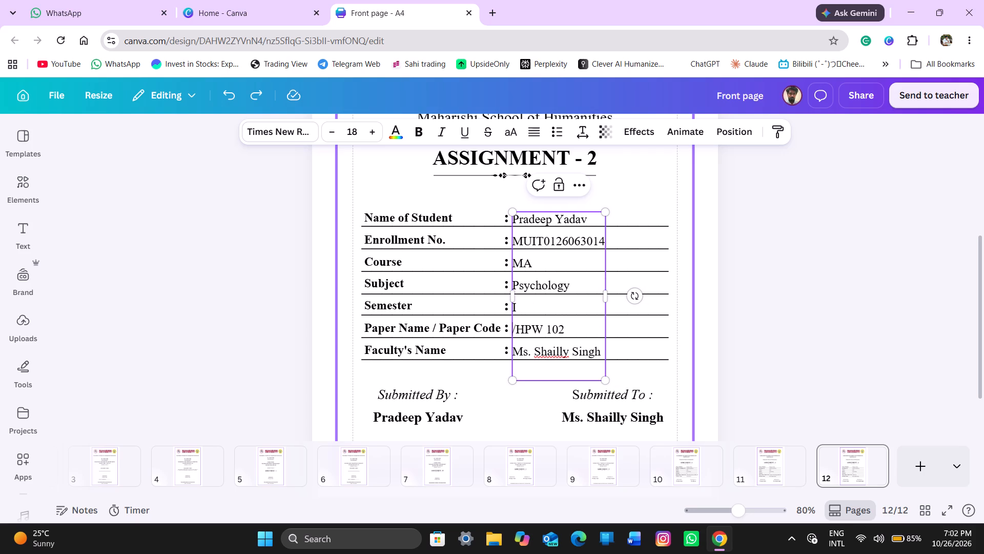
text(Biological Bases)
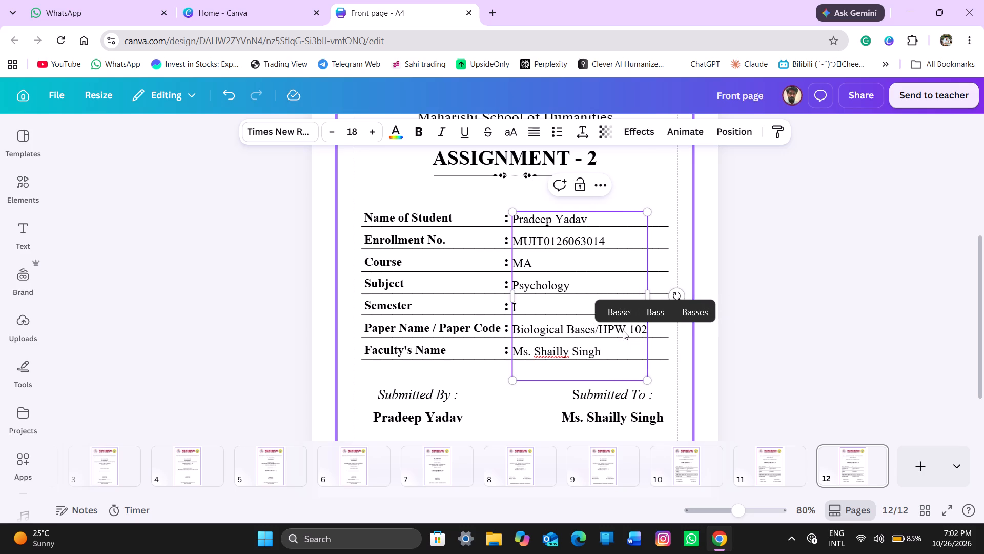
key(space)
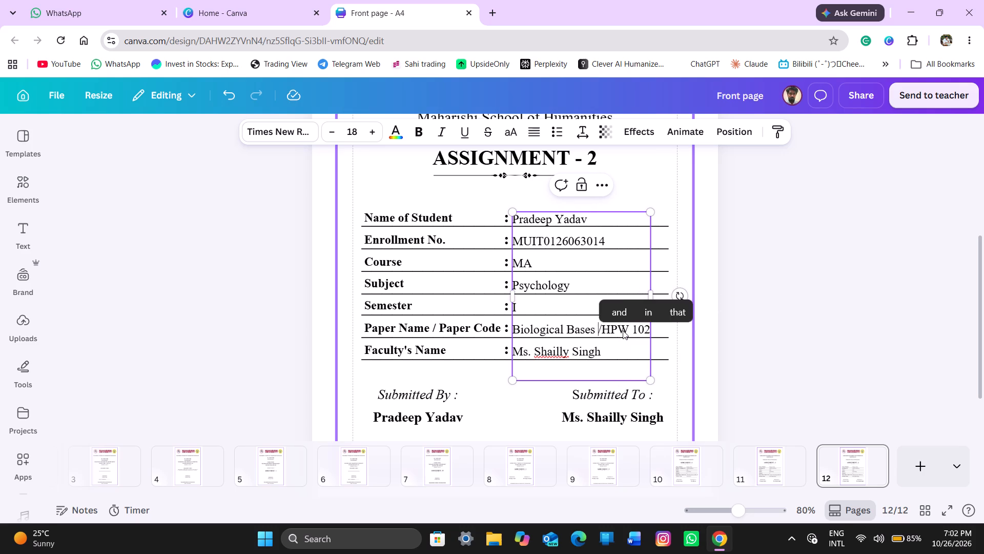
text(Of)
key(space)
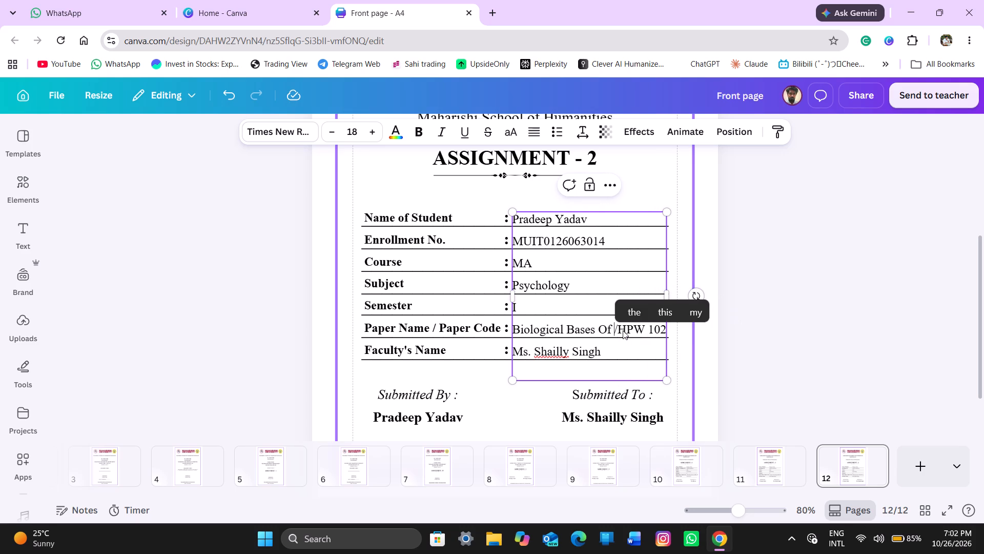
text(Behaviour)
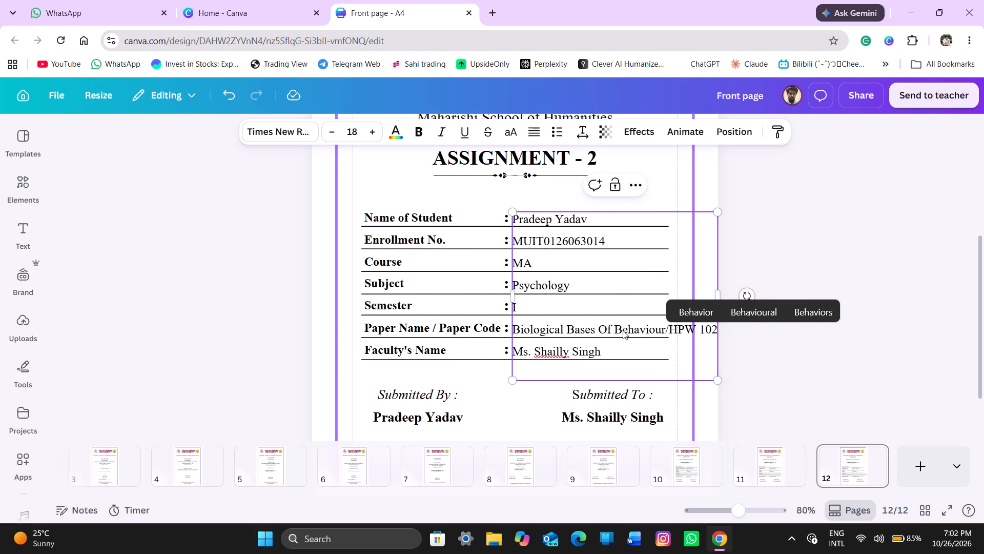
key(BackSpace)
key(BackSpace)
key(BackSpace)
text(or)
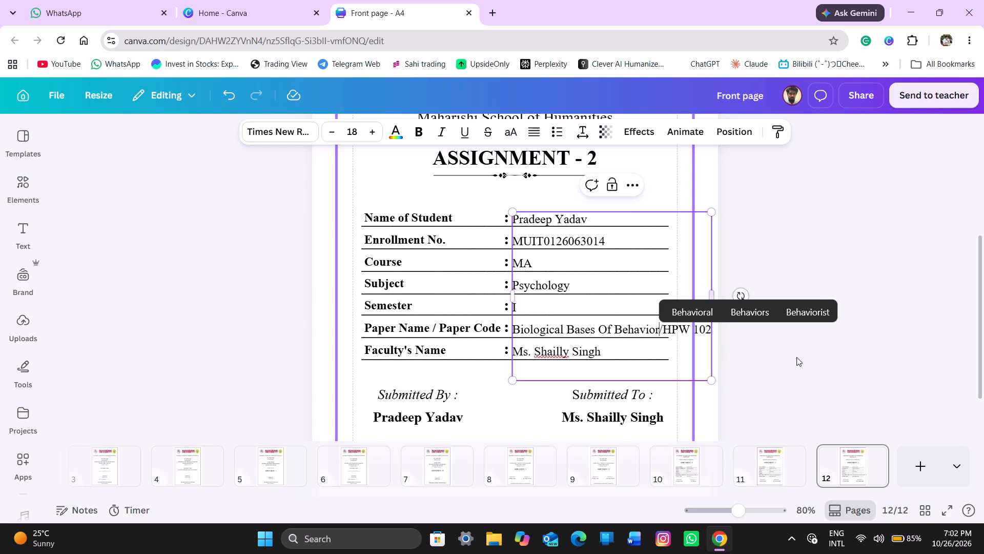
click(825, 361)
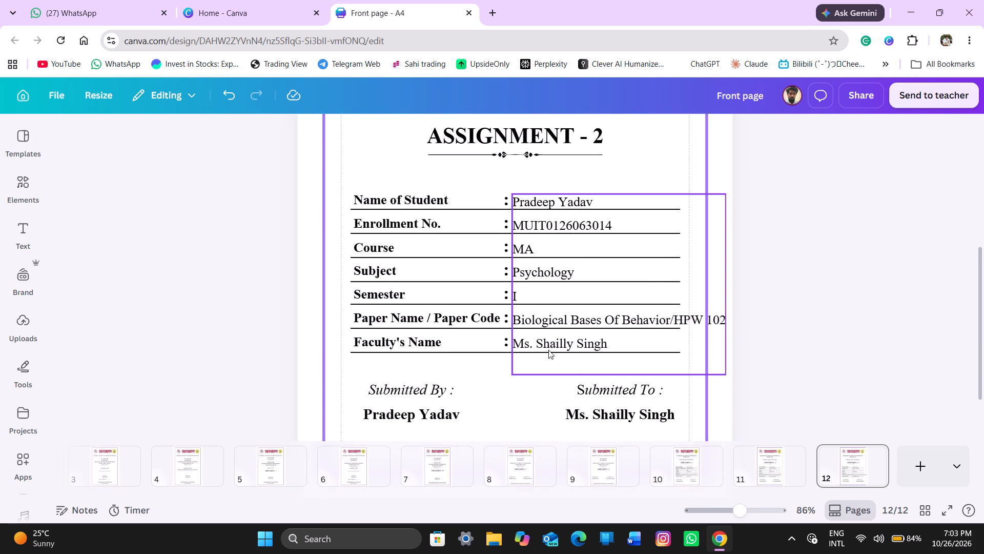
Nudge the horizontal line under the Faculty's Name row down to make room for an extra text line.
click(510, 331)
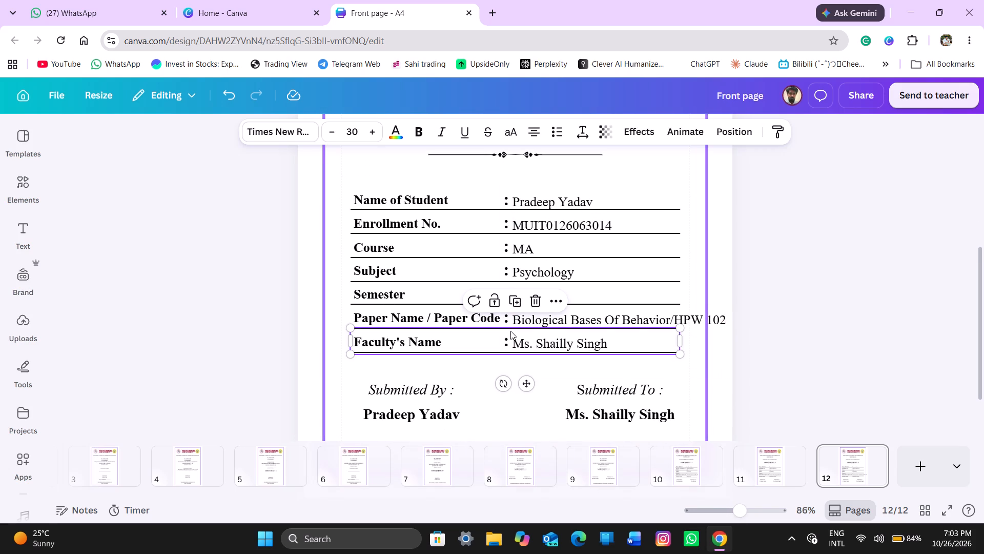
key(Down)
key(Down)
key(Down)
key(Down)
key(Down)
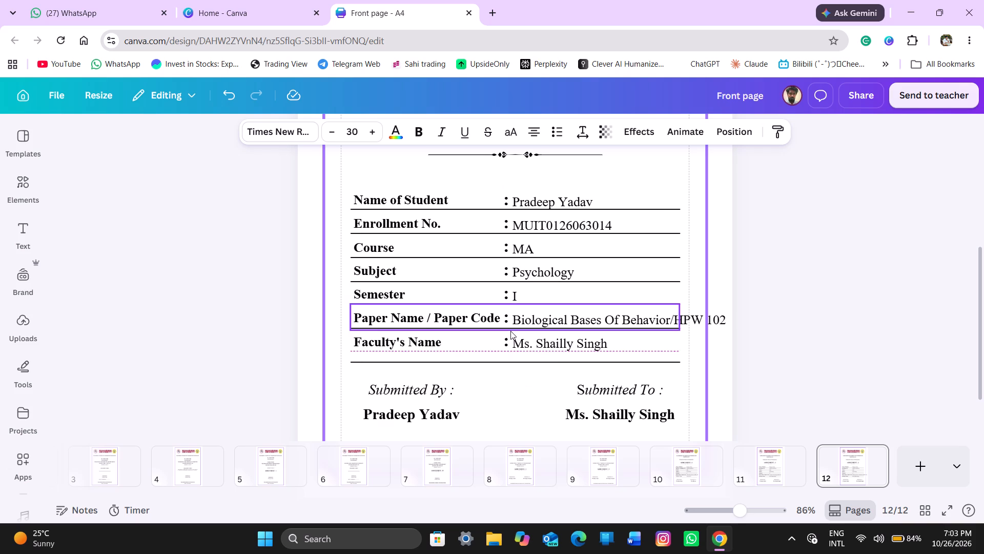
key(Down)
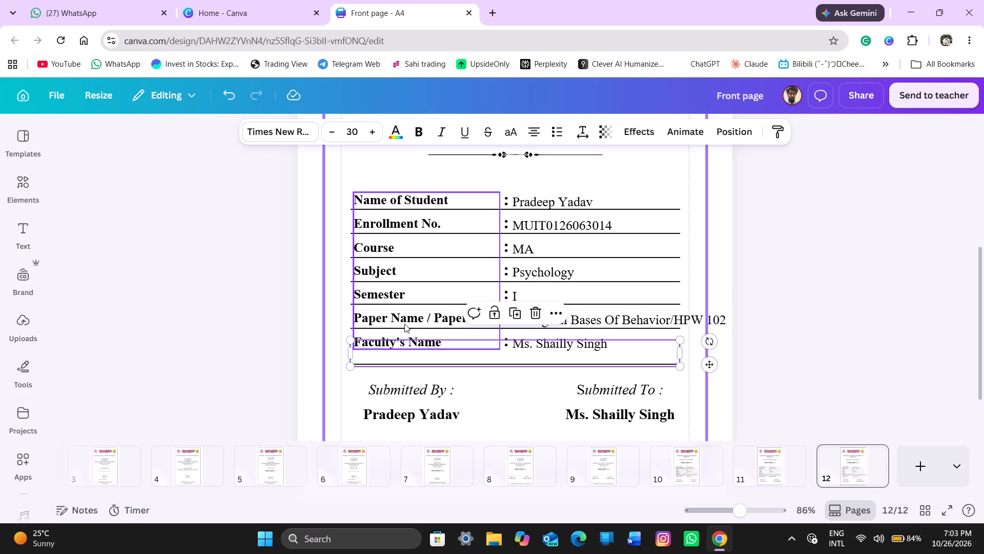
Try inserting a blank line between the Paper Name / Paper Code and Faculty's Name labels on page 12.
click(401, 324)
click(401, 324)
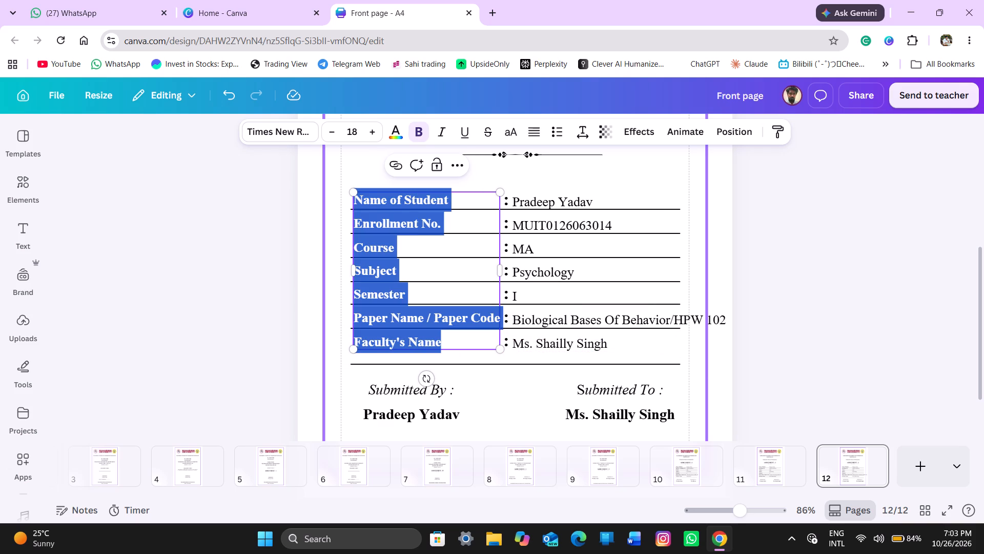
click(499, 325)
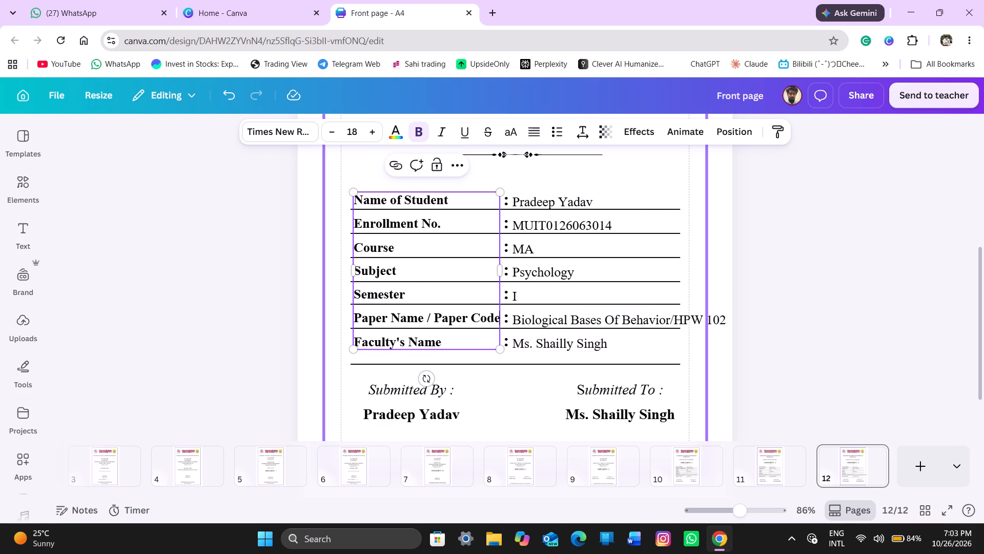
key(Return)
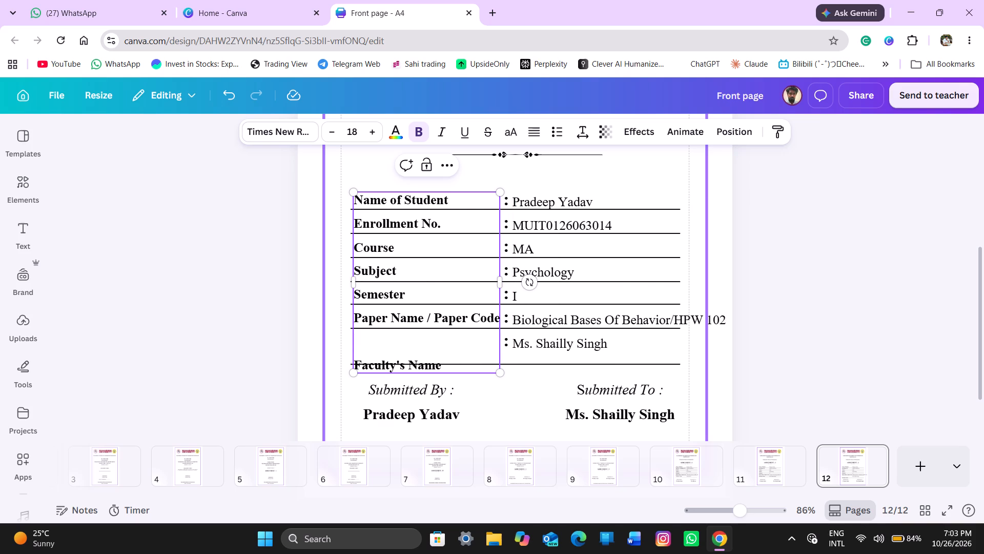
Undo the blank line inserted above the Faculty's Name label and the downward move of the horizontal line beneath it.
click(530, 324)
click(530, 324)
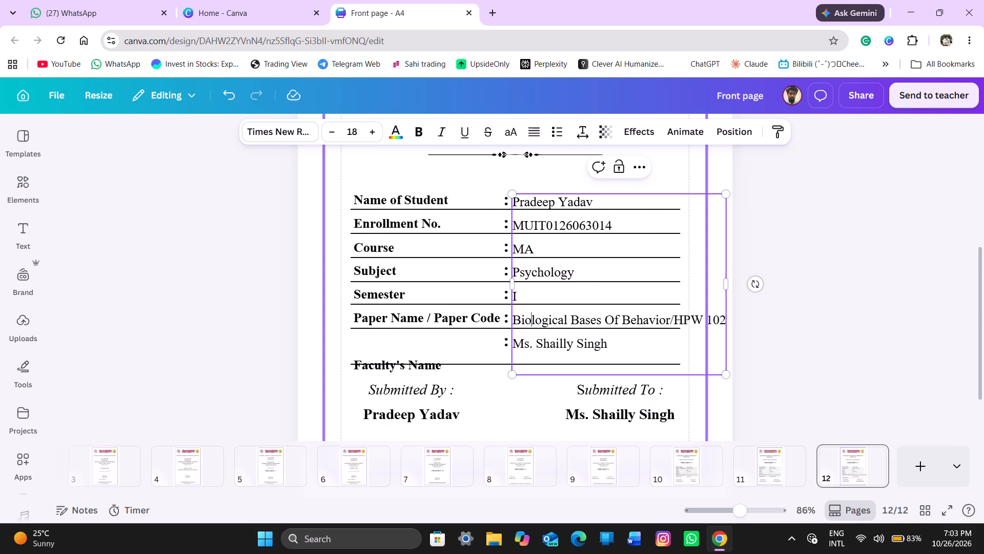
key(ctrl+z)
key(ctrl+z)
ctrl+click(468, 346)
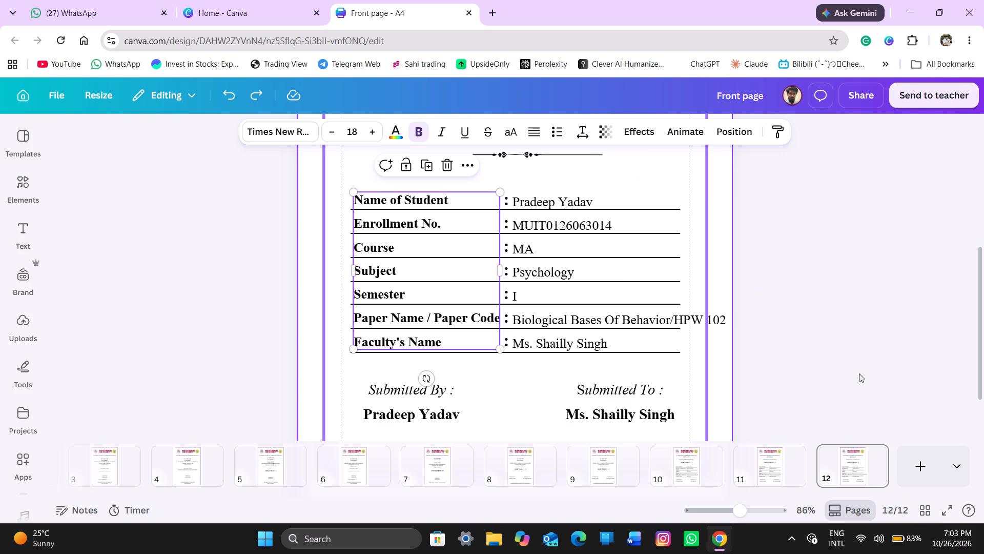
Reduce the font size of the Biological Bases Of Behavior/HPW 102 line to 15 so it fits on one line.
double_click(664, 320)
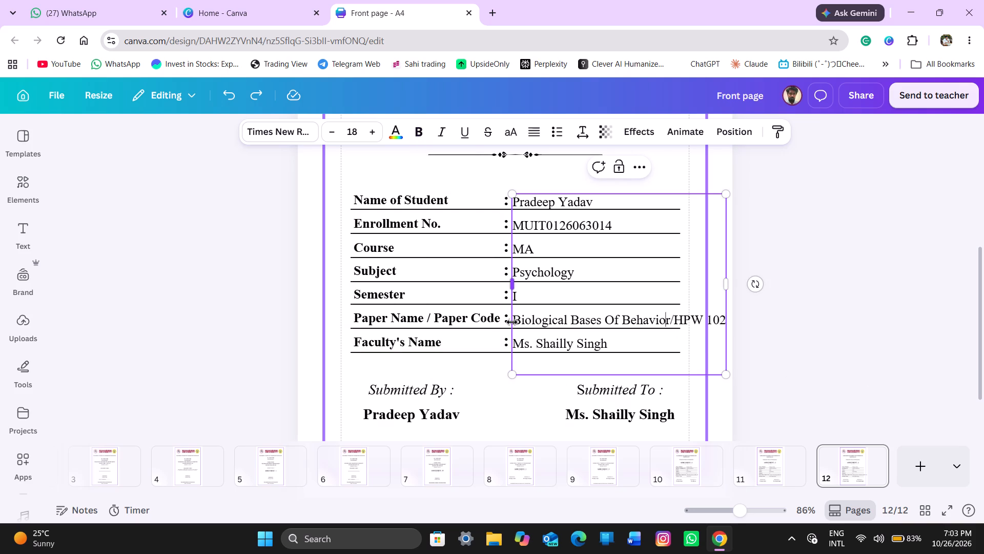
click(515, 318)
key(shift+Down)
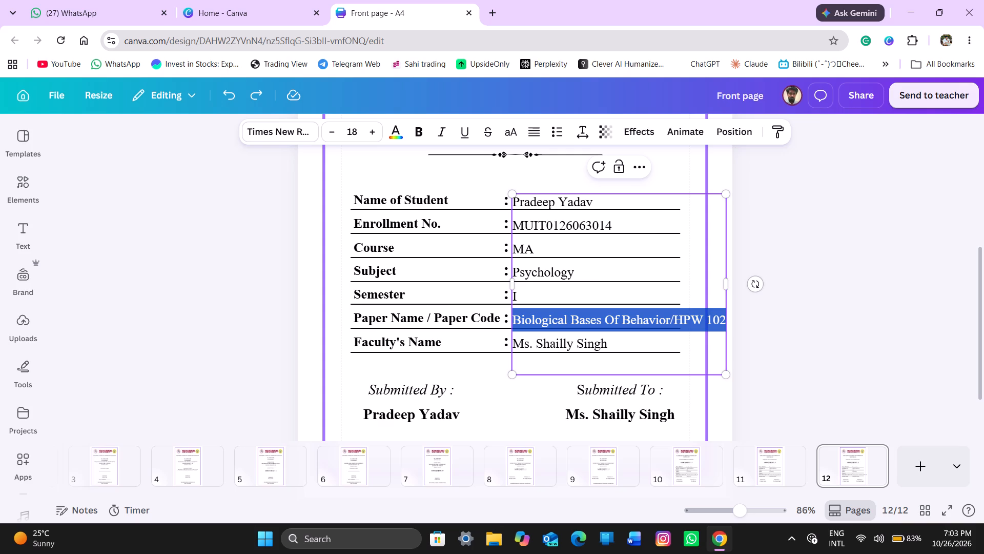
double_click(329, 131)
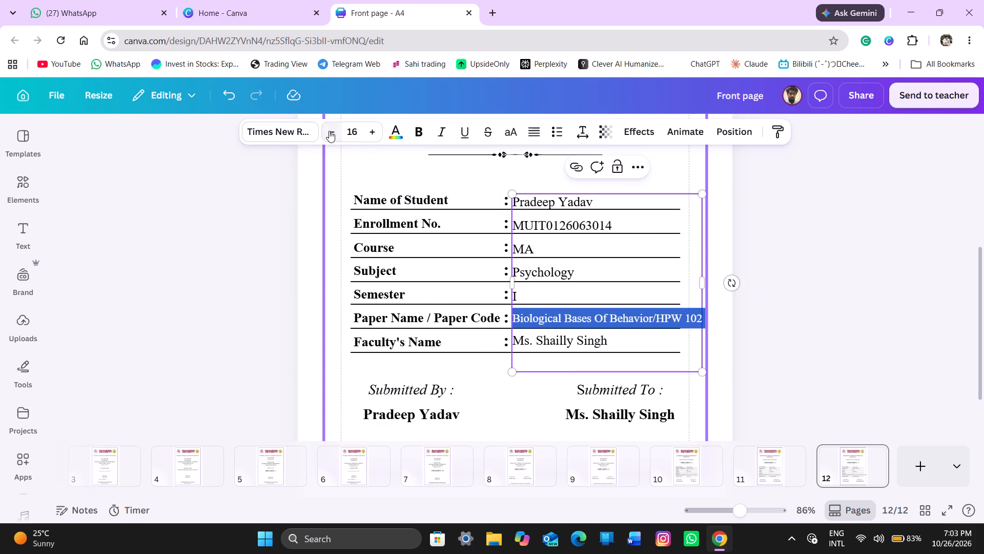
click(329, 131)
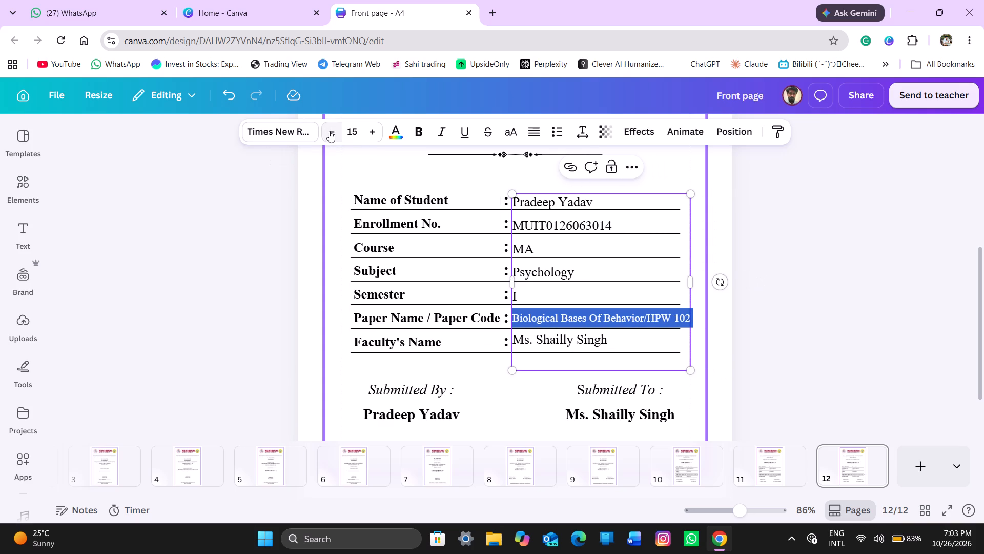
click(329, 131)
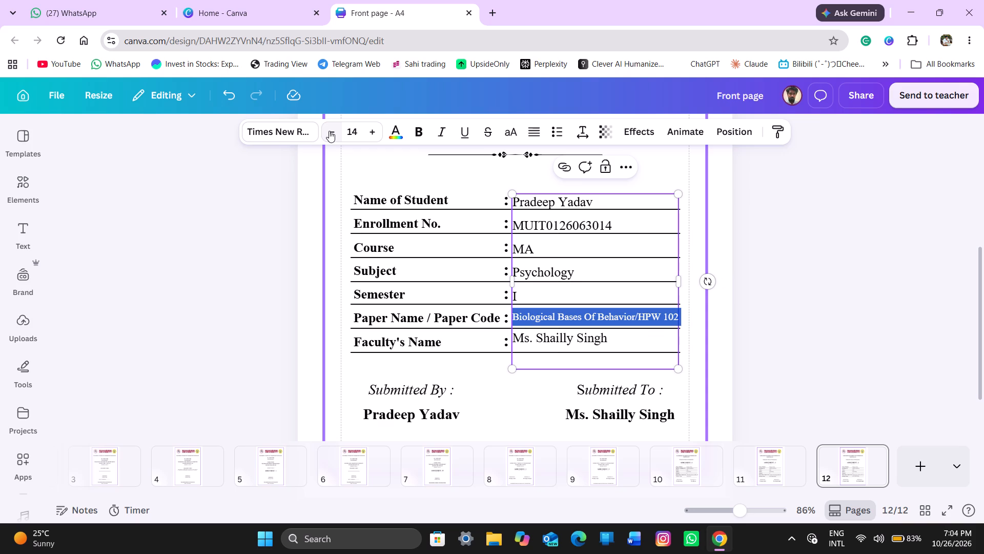
click(373, 133)
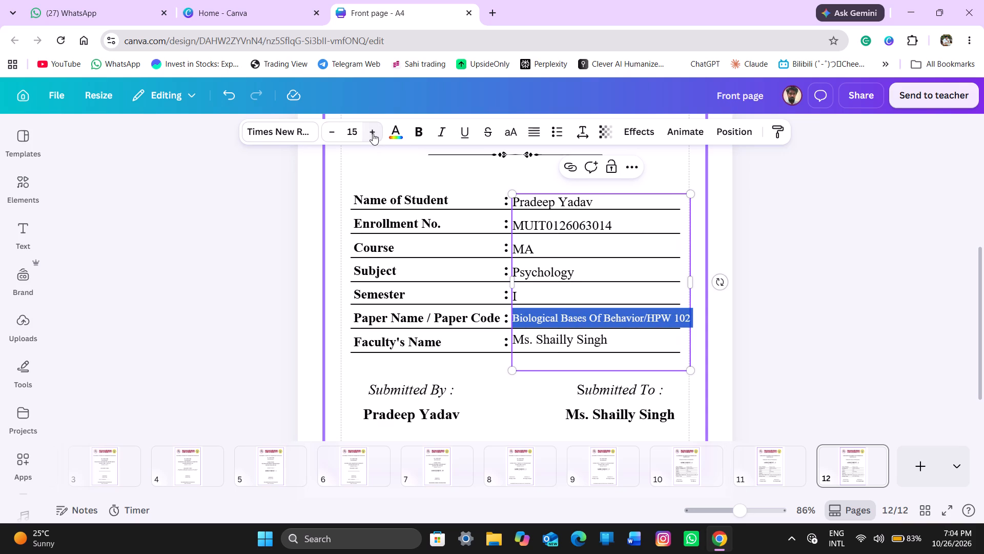
click(373, 133)
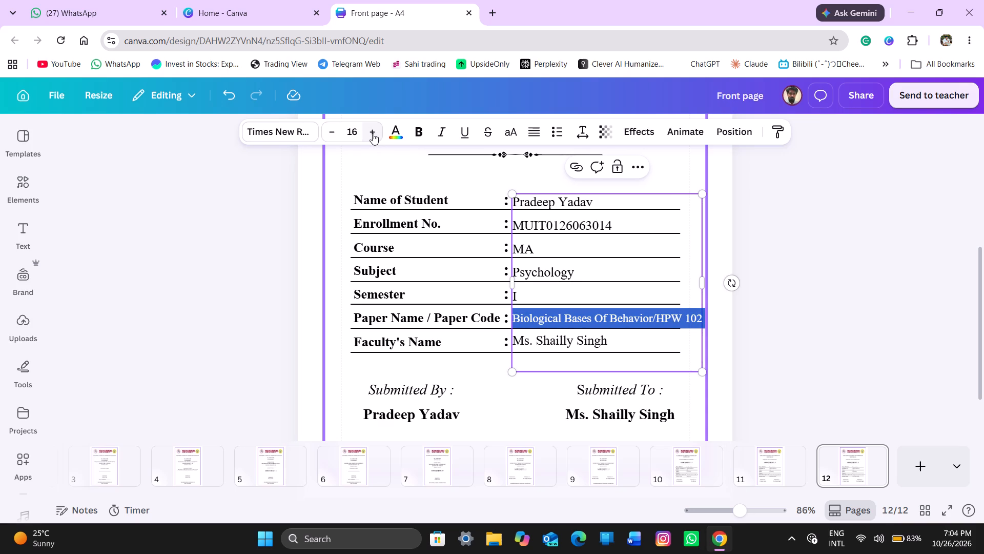
click(335, 133)
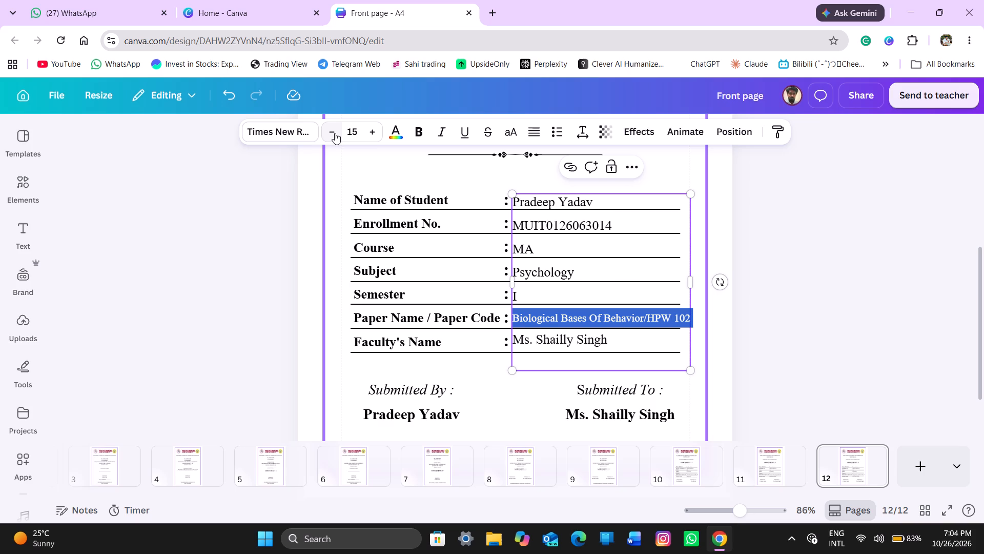
click(823, 247)
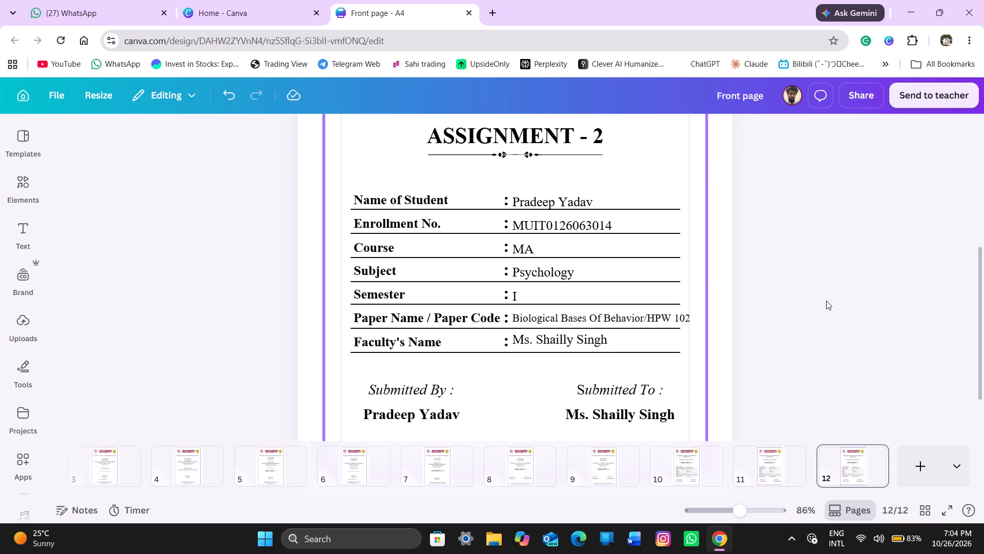
Delete the empty line at the end of page 12's values text box, below the faculty's name.
click(773, 459)
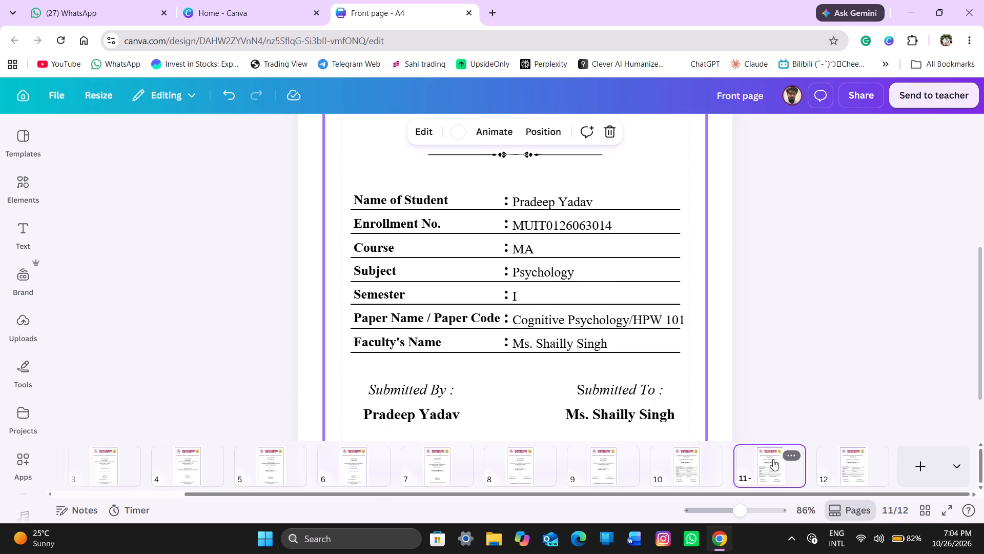
click(868, 470)
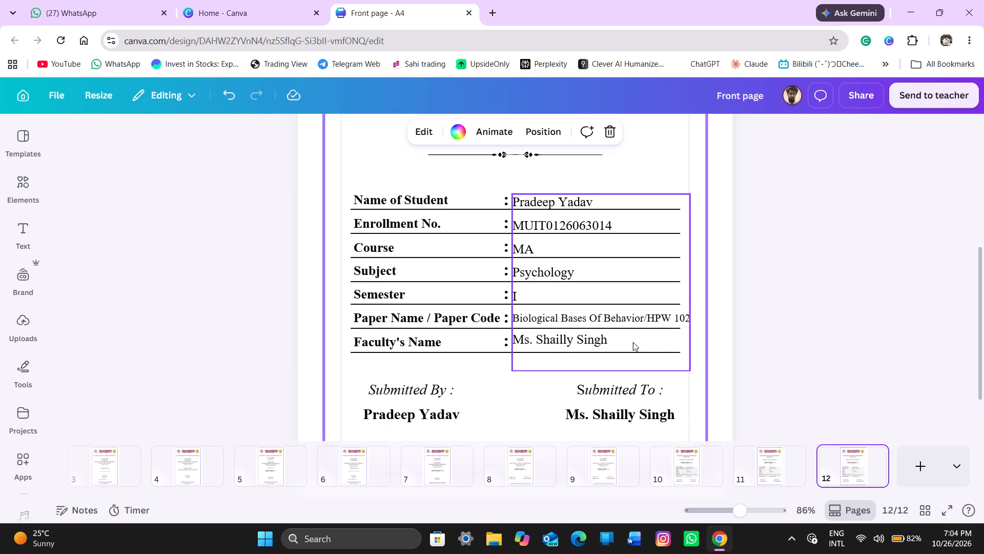
click(610, 360)
click(610, 360)
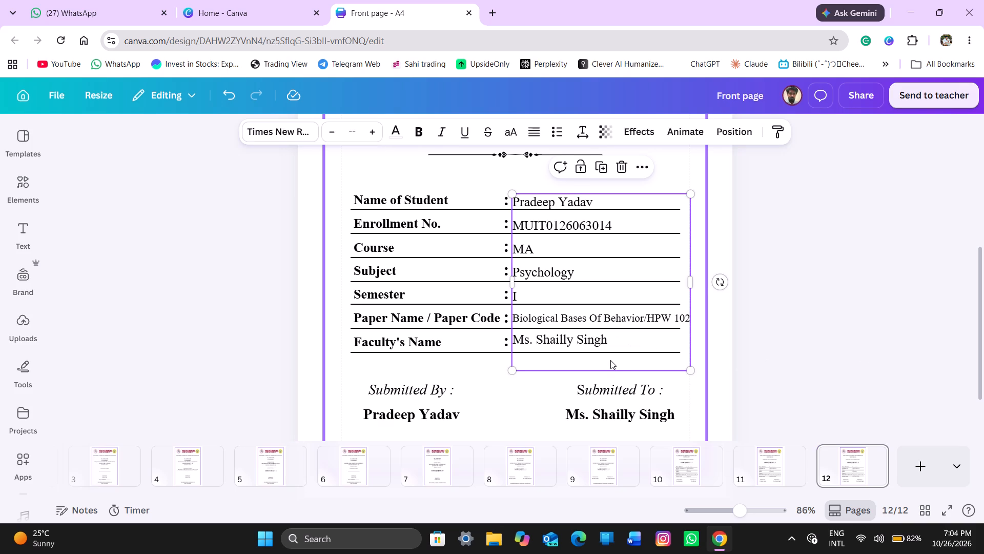
key(BackSpace)
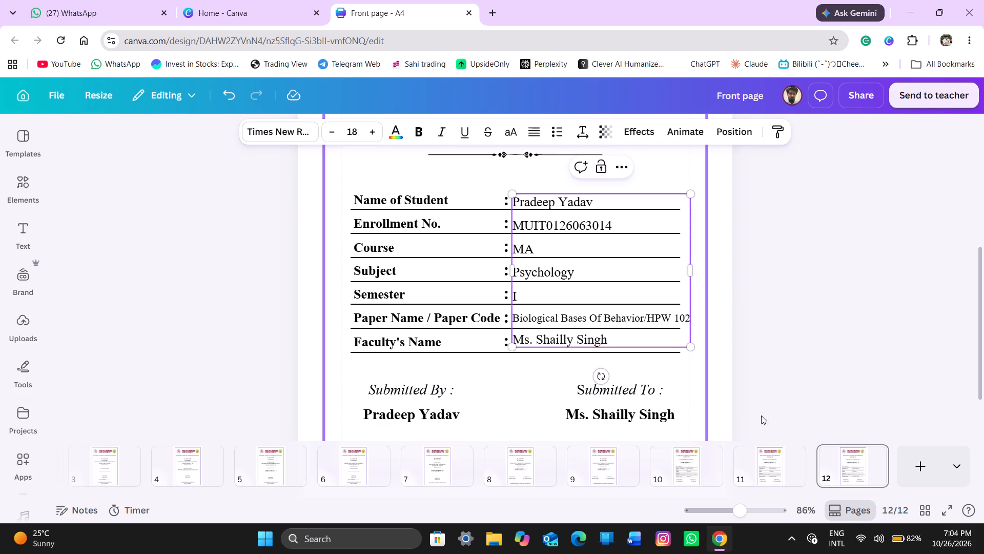
click(822, 357)
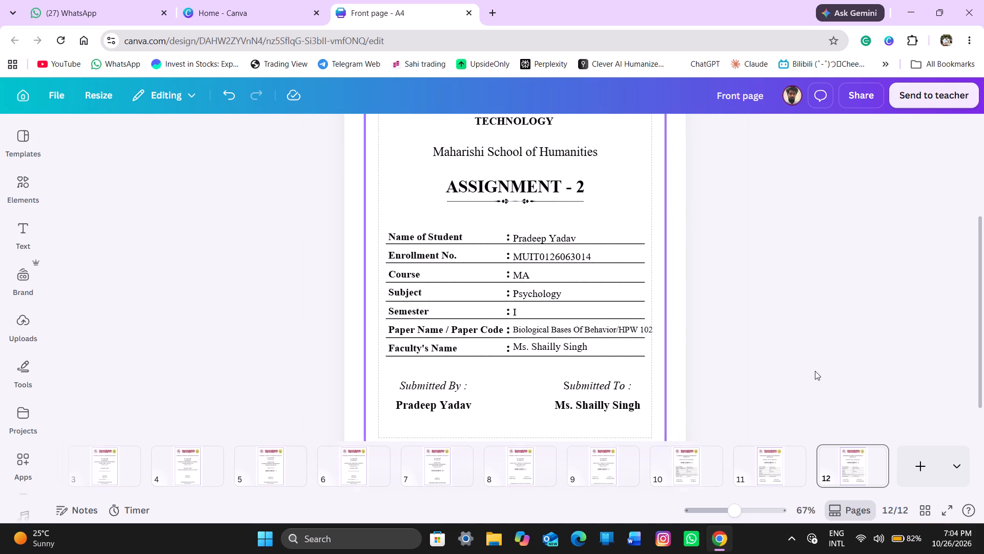
Duplicate page 12, the Biological Bases Of Behavior cover, as page 13.
click(841, 460)
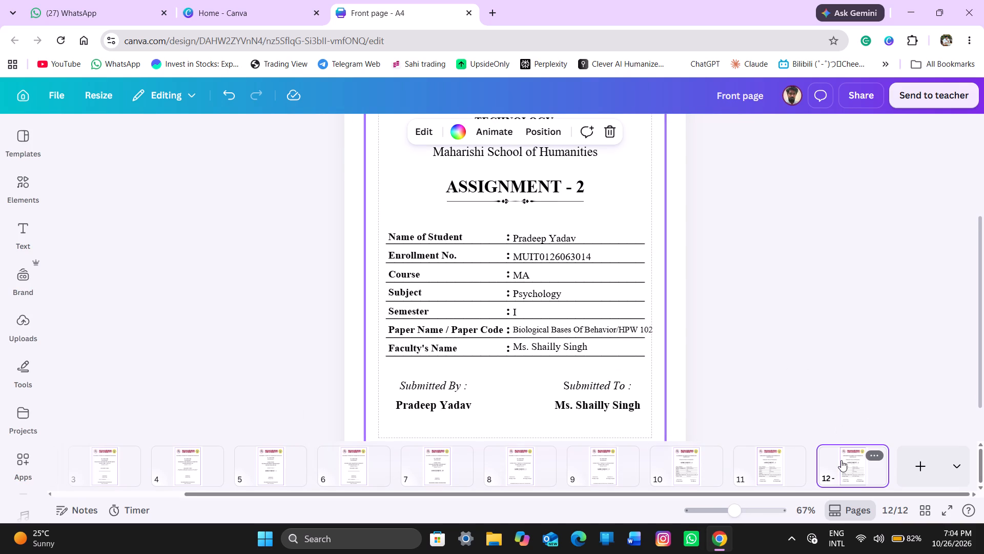
key(ctrl+d)
scroll(890, 467, left, 1)
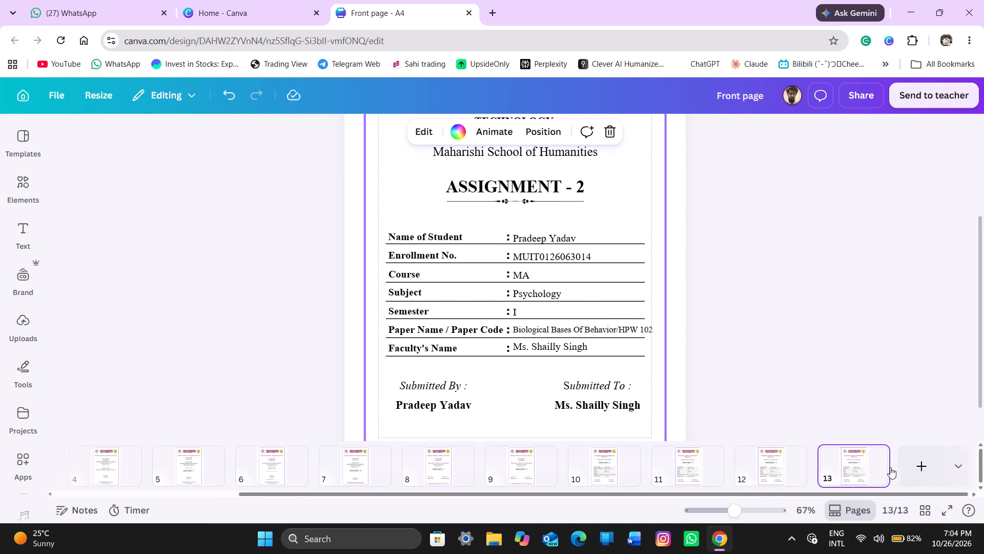
scroll(890, 467, left, 1)
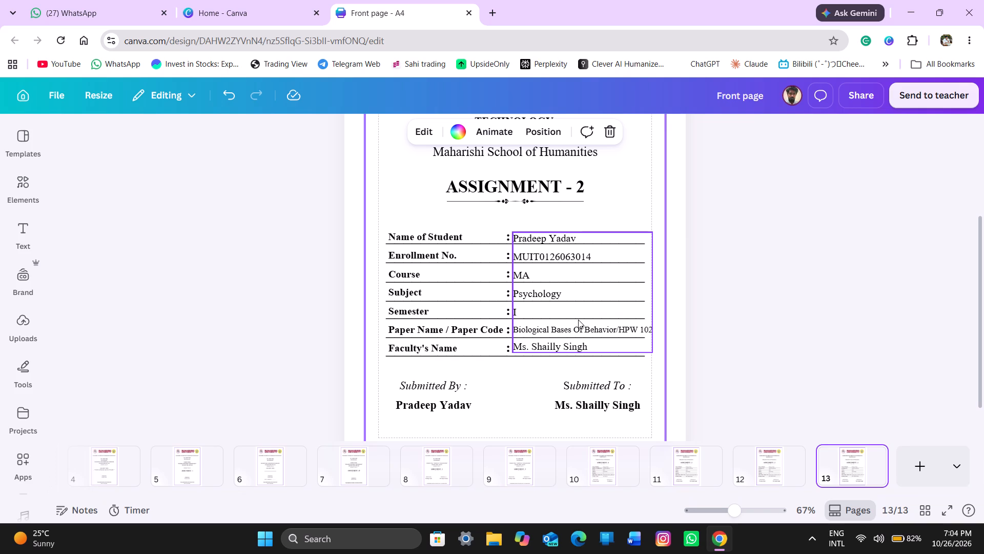
On page 13, replace the paper name before the slash with Health and Well Being.
double_click(617, 328)
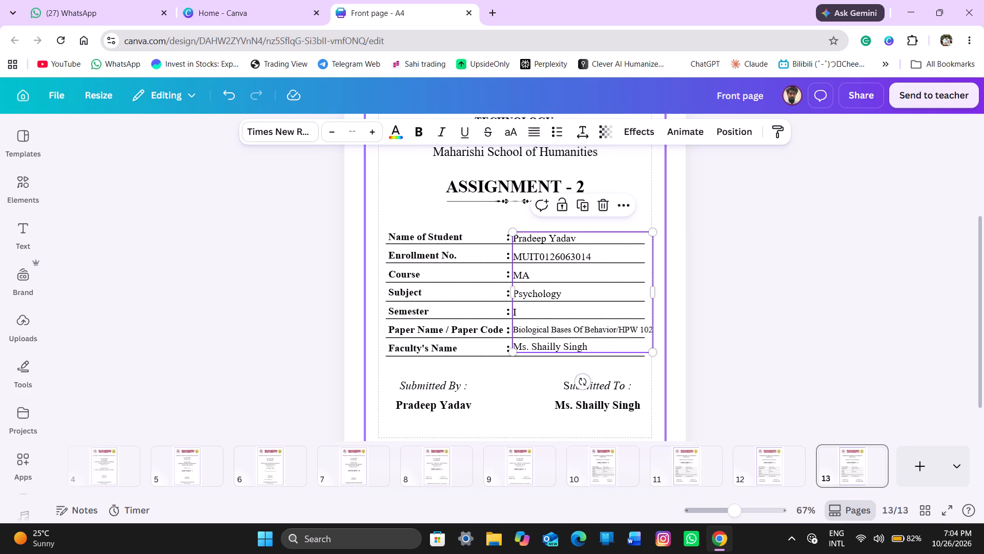
click(617, 328)
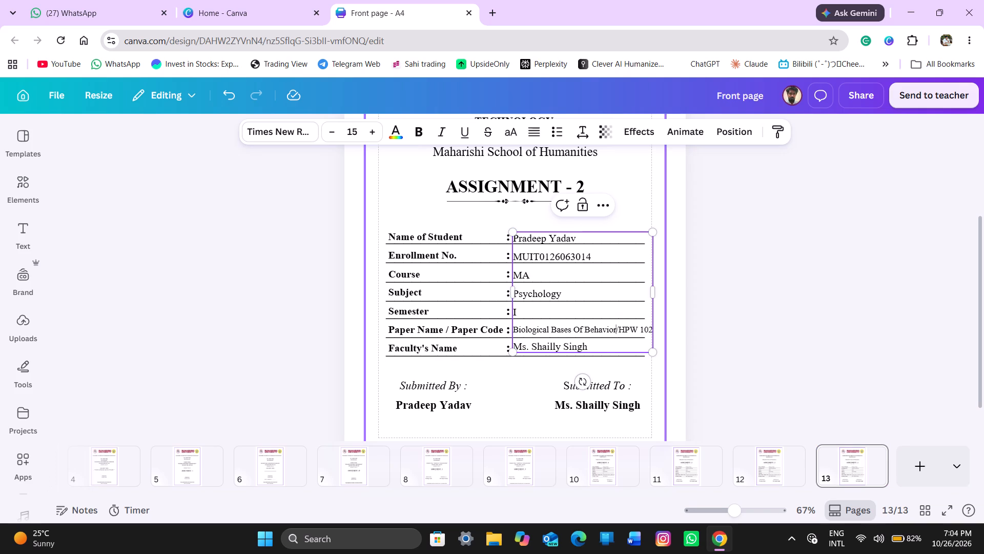
key(BackSpace)
key(BackSpace)
key(BackSpace)
key(BackSpace)
key(BackSpace)
key(BackSpace)
key(BackSpace)
key(BackSpace)
key(BackSpace)
key(BackSpace)
key(BackSpace)
key(BackSpace)
key(BackSpace)
key(BackSpace)
key(BackSpace)
key(BackSpace)
key(BackSpace)
key(BackSpace)
key(BackSpace)
key(BackSpace)
key(BackSpace)
key(BackSpace)
key(BackSpace)
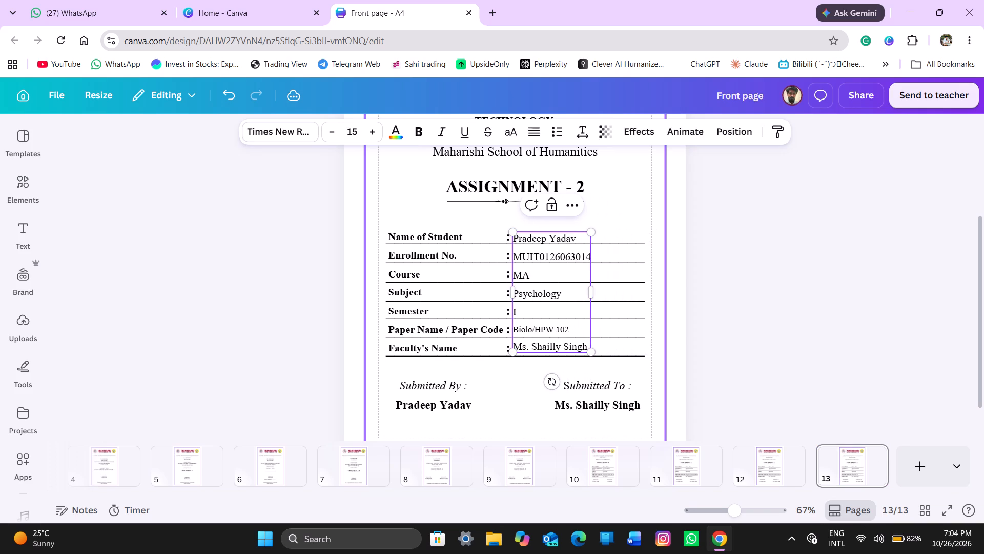
key(BackSpace)
key(BackSpace)
key(BackSpace)
key(BackSpace)
key(BackSpace)
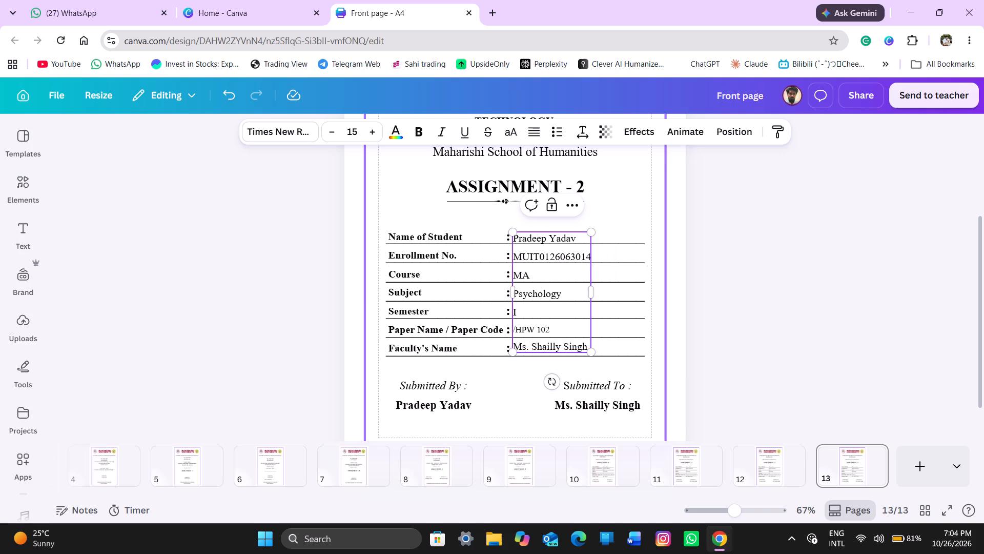
text(Hea)
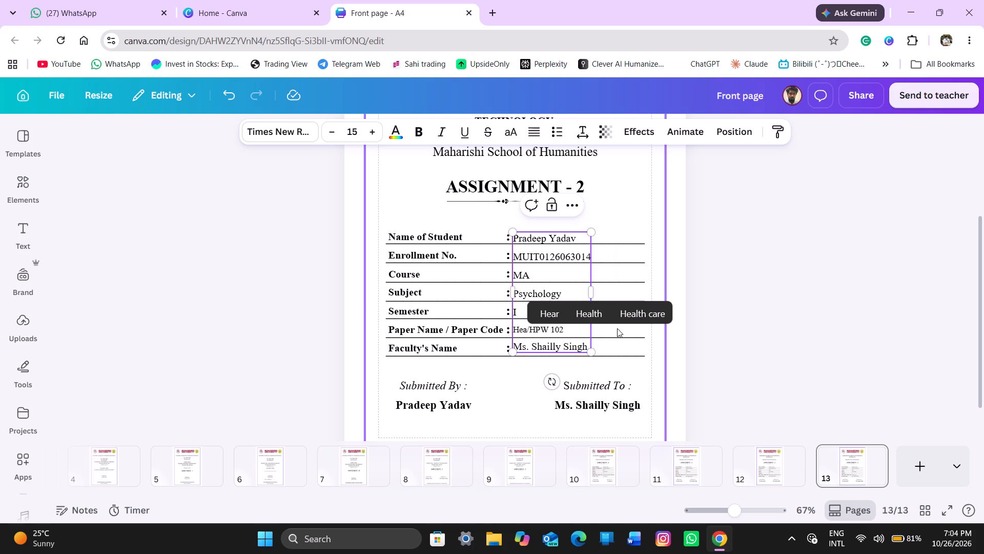
text(lth)
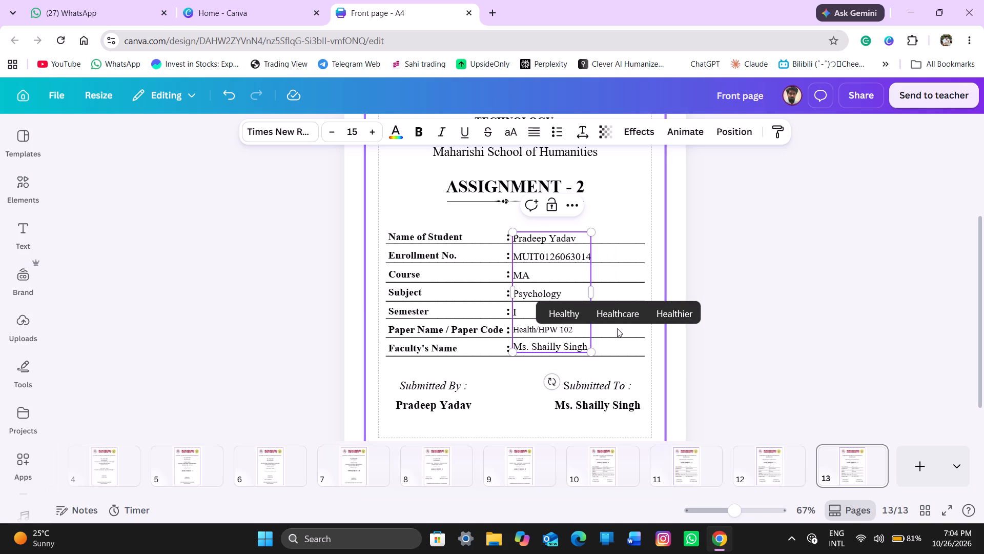
key(space)
text(and we)
key(BackSpace)
key(BackSpace)
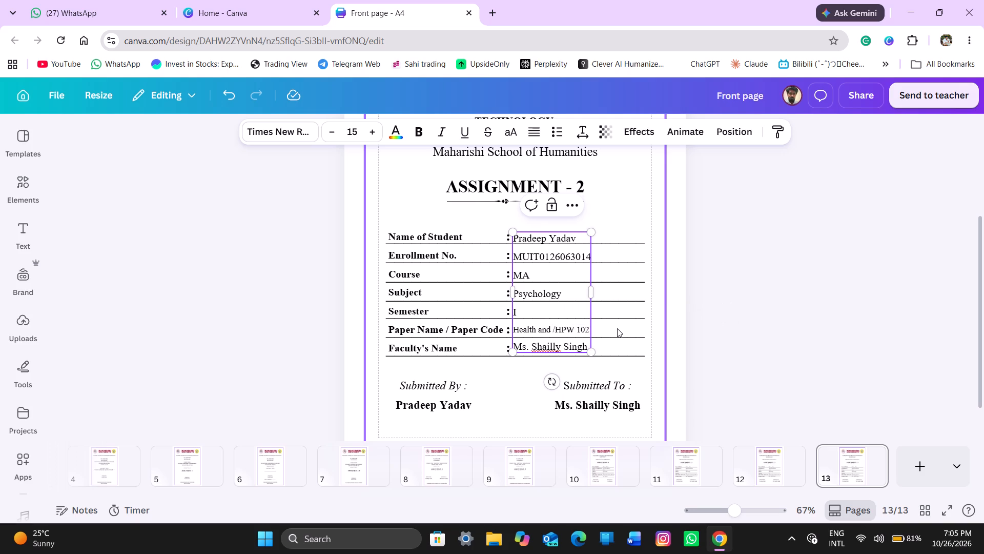
text(Well)
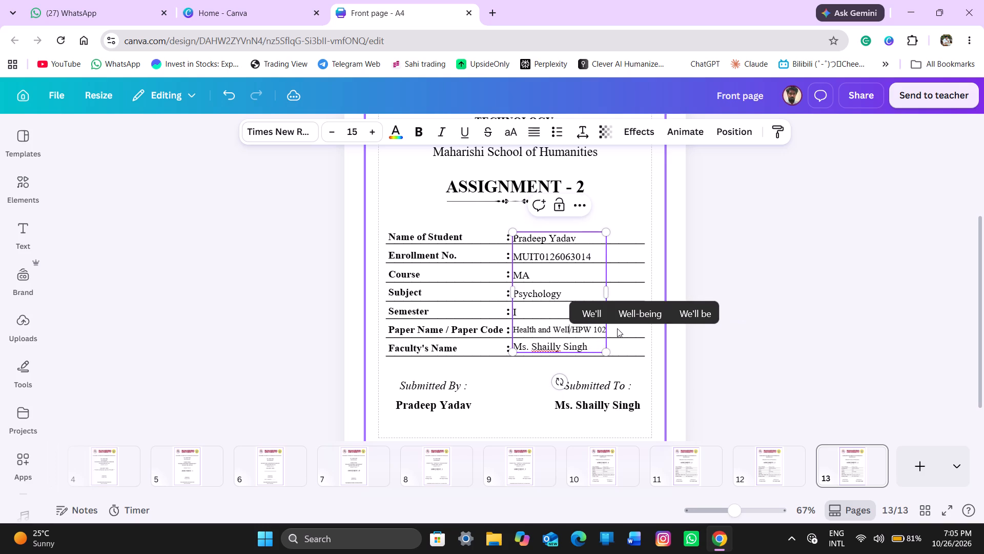
key(space)
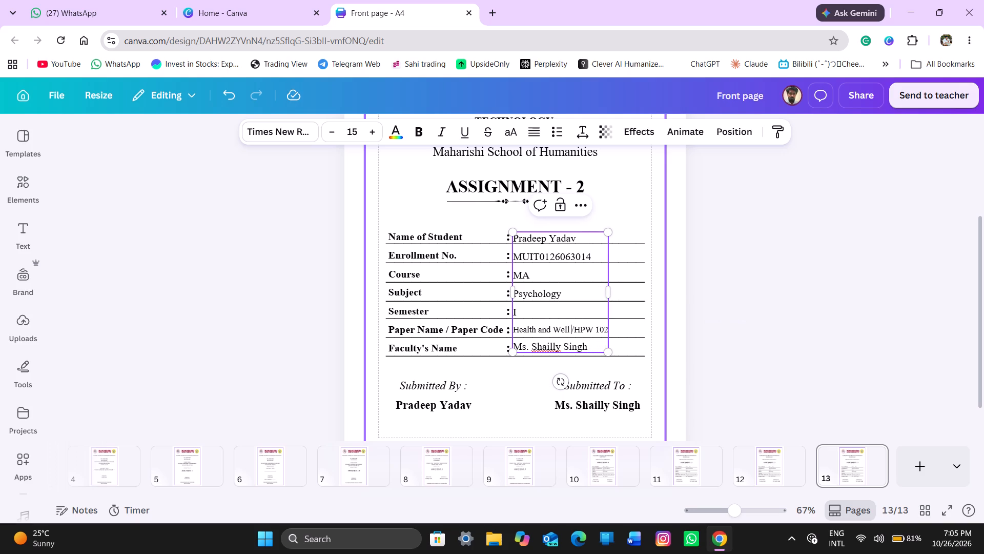
text(Being)
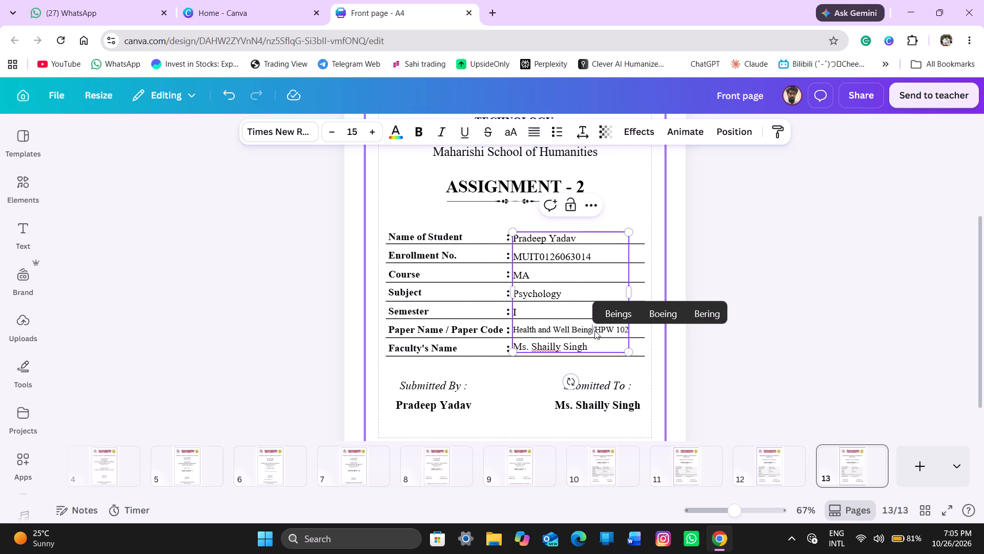
Change the paper code after the slash on page 13 to V-HPW-106.
click(594, 330)
key(Right)
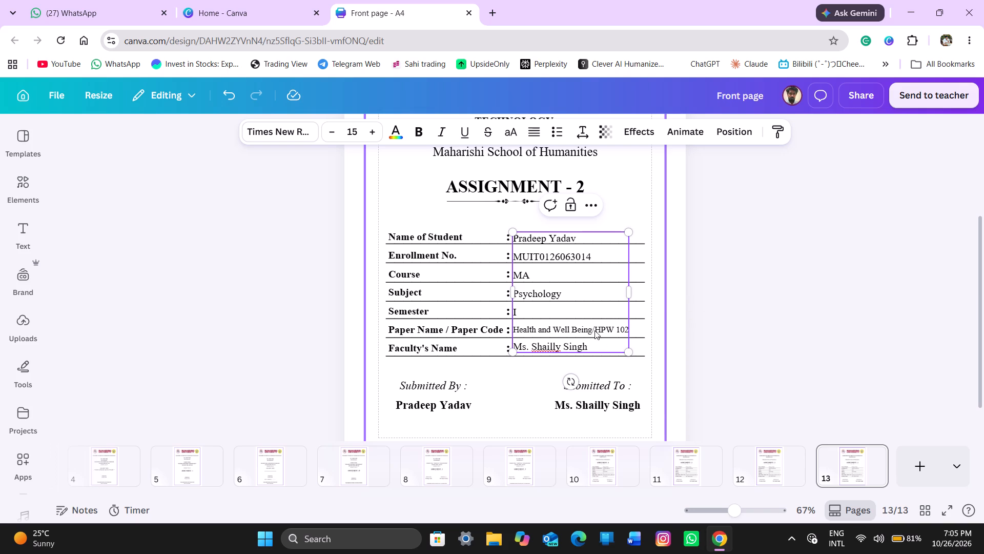
key(shift+v)
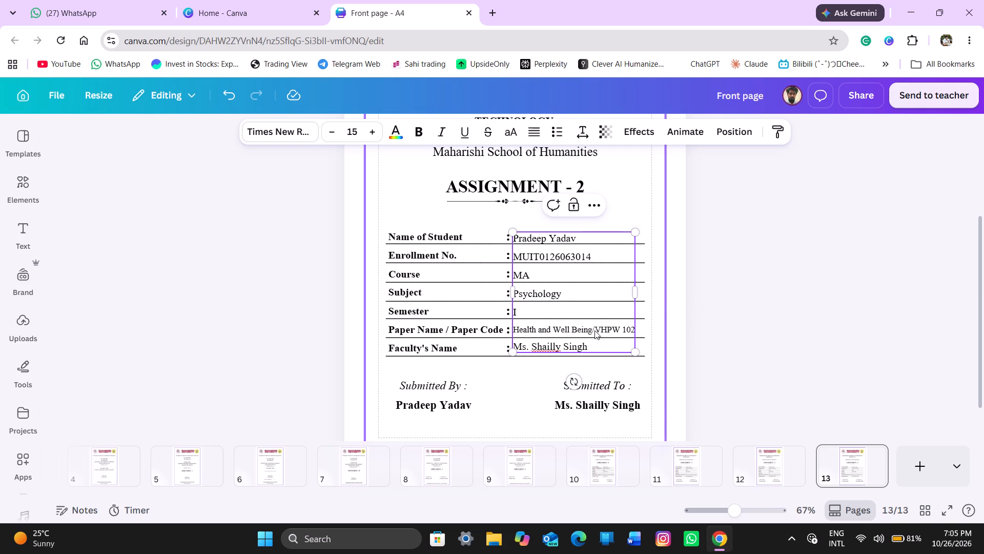
key(minus)
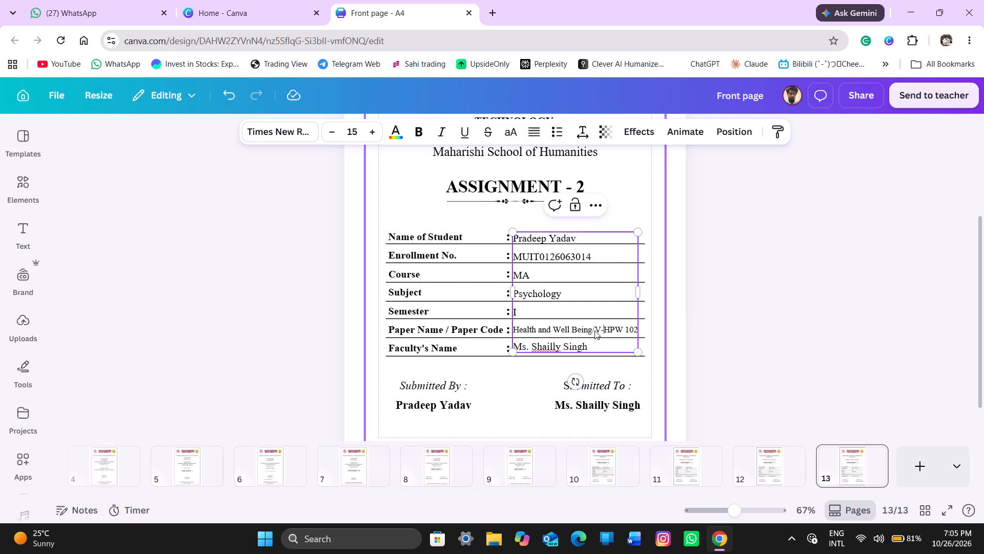
key(Right)
key(Right)
key(Right)
key(Right)
key(BackSpace)
key(minus)
key(Right)
key(Right)
key(Right)
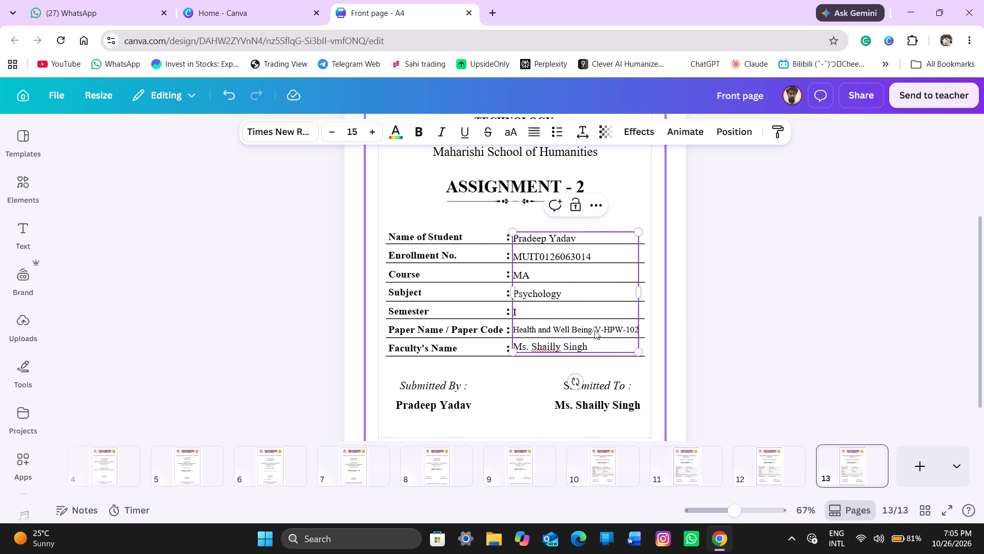
key(BackSpace)
key(6)
Set the font size of the Health and Well Being/V-HPW-106 line to 16.
click(516, 328)
key(shift+Down)
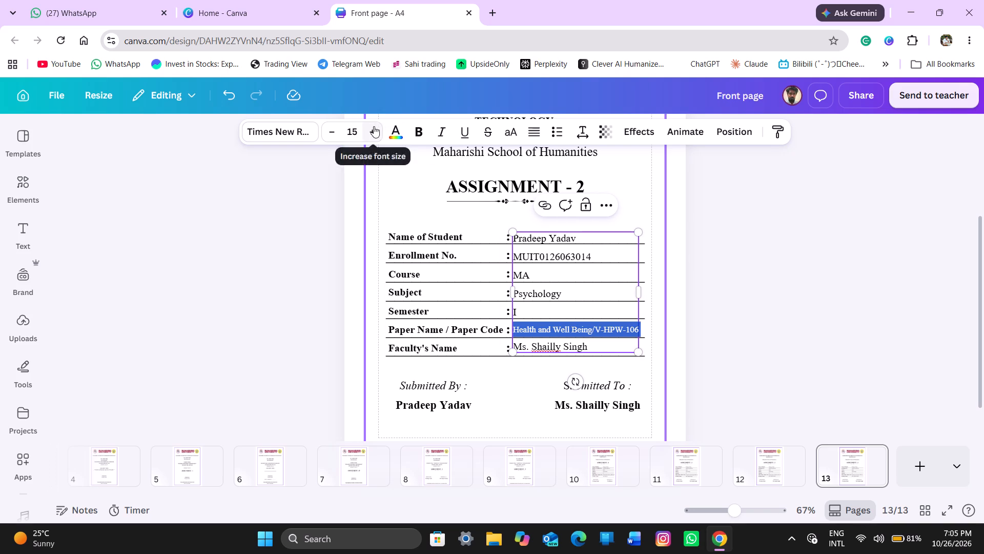
click(374, 126)
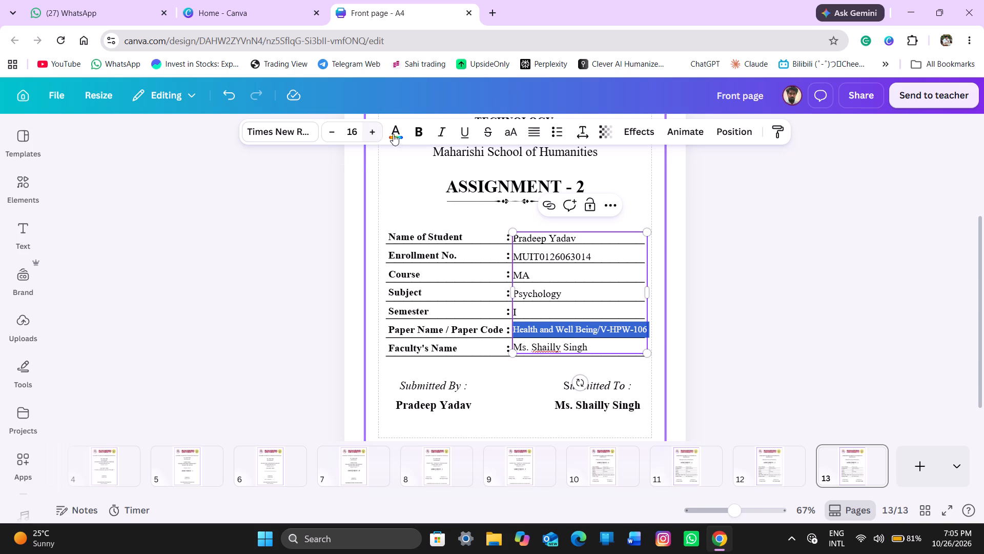
Review the assignment covers on pages 7 to 13, checking how the paper name and code lines fit in the tables.
click(774, 313)
click(774, 313)
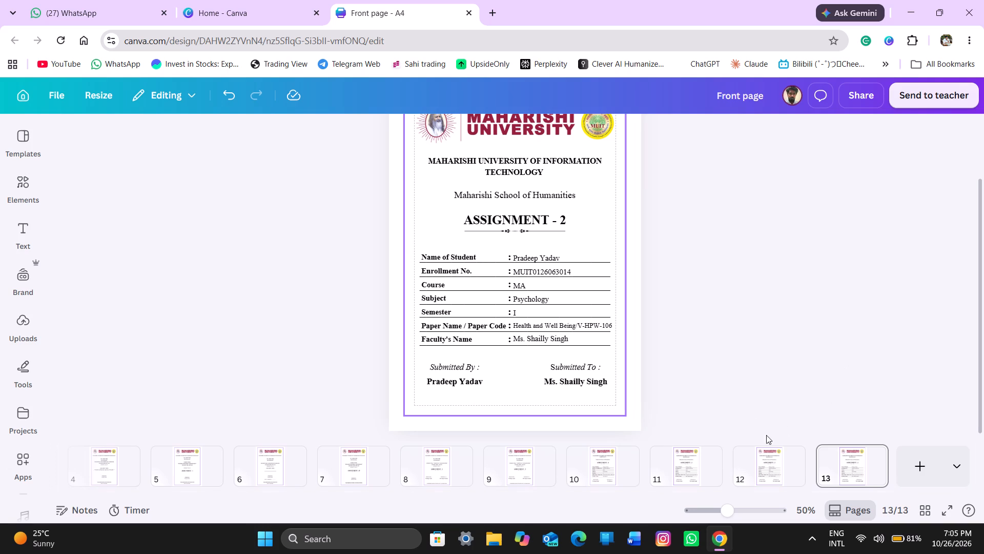
click(607, 464)
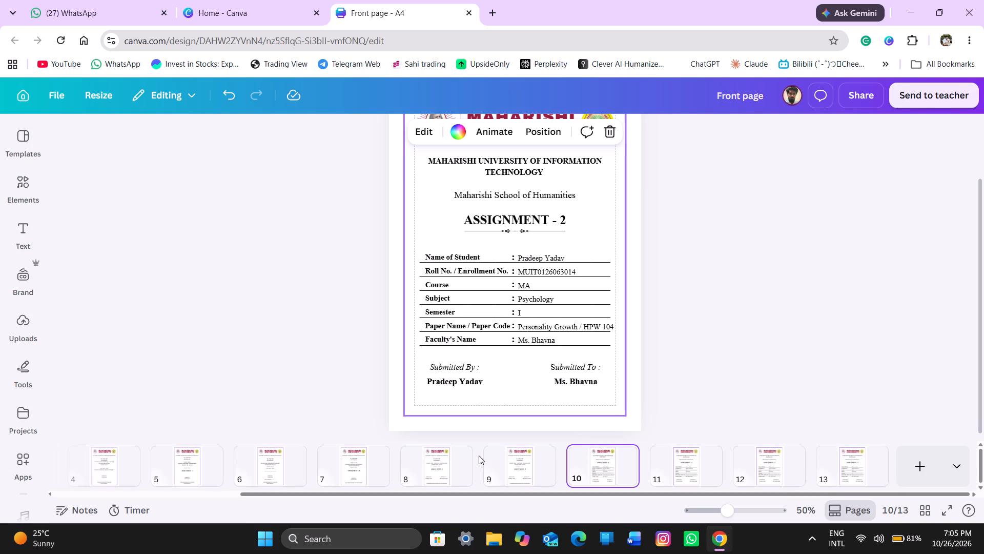
click(501, 461)
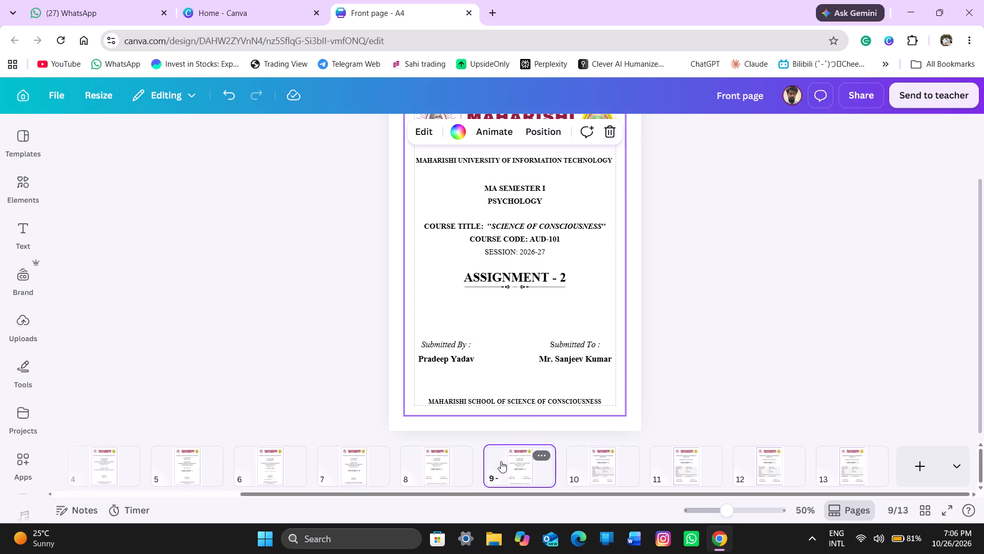
click(441, 456)
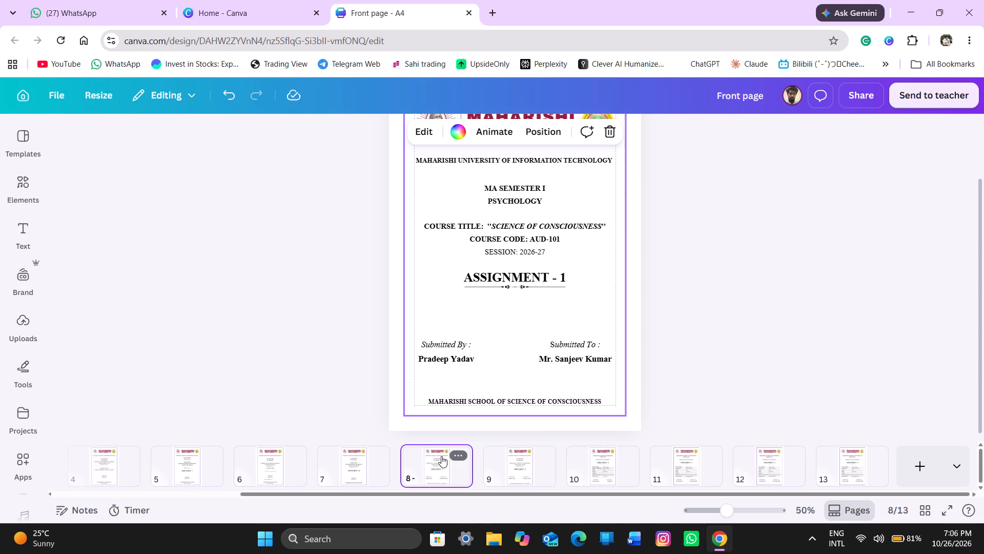
click(368, 464)
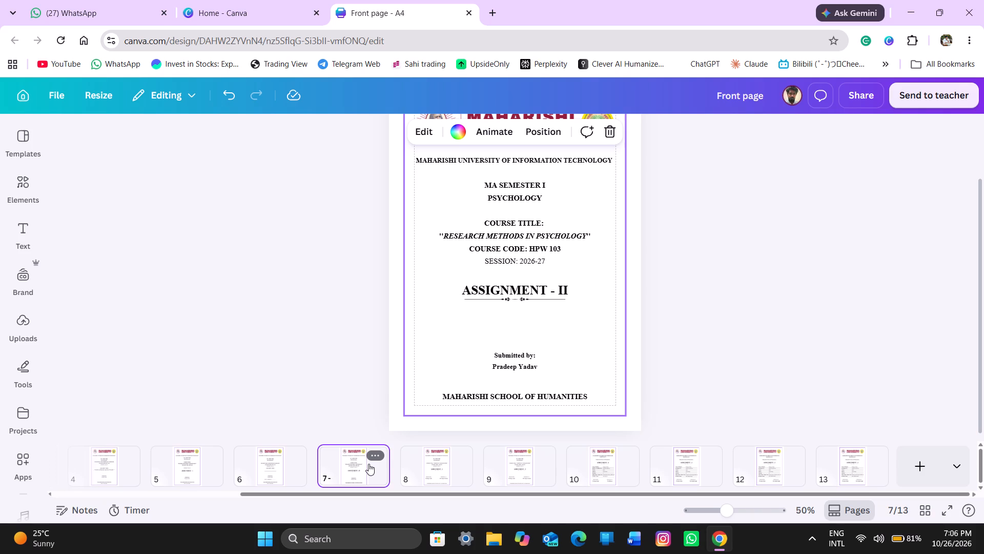
click(795, 460)
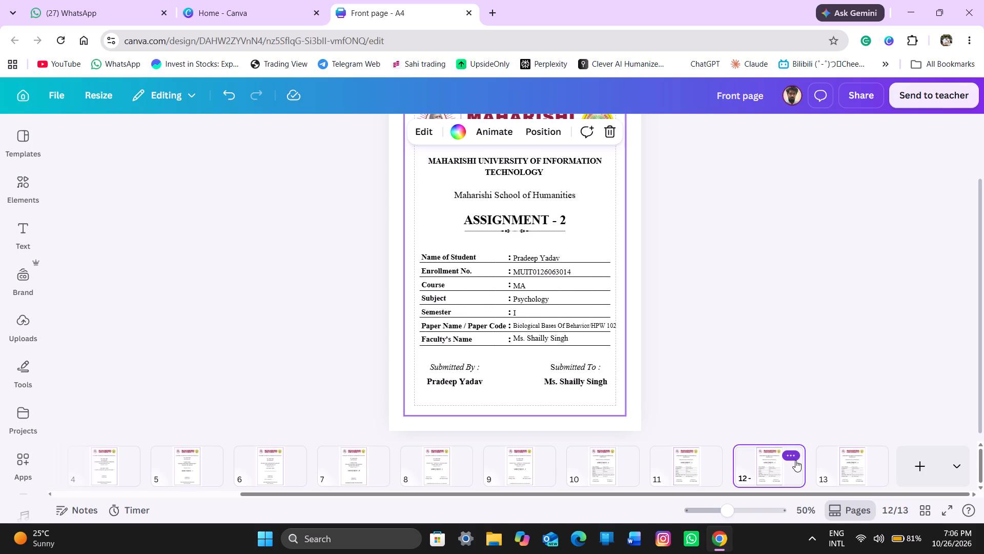
click(804, 295)
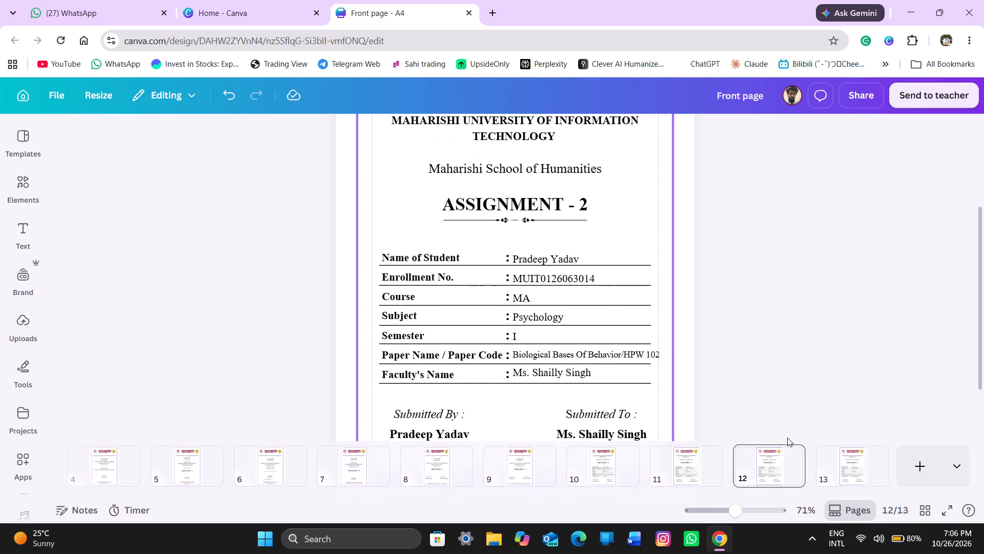
click(833, 461)
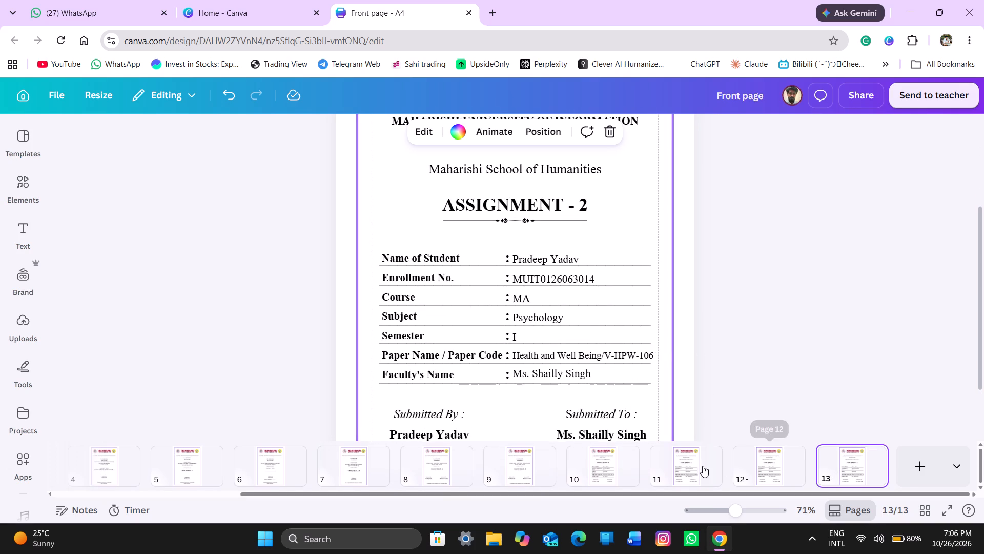
click(706, 469)
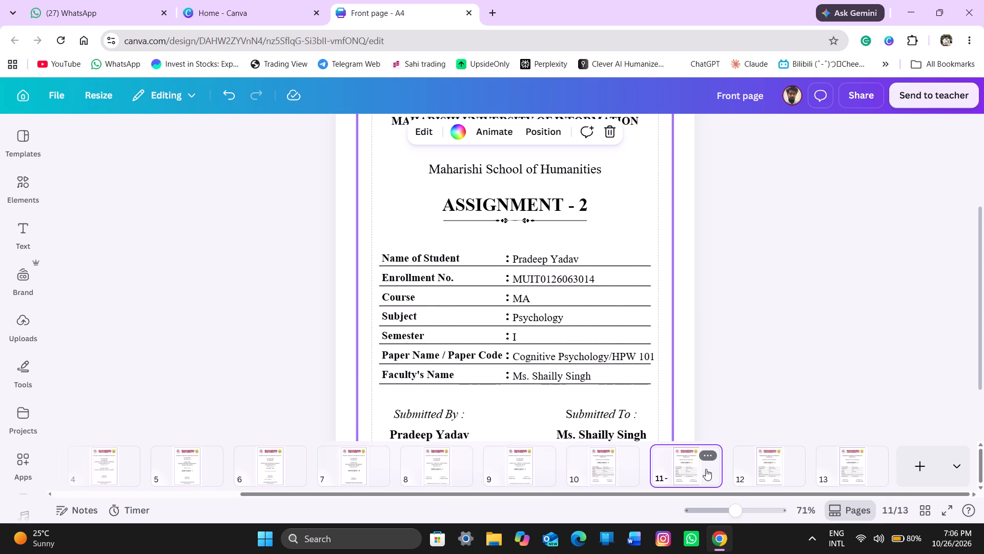
click(775, 473)
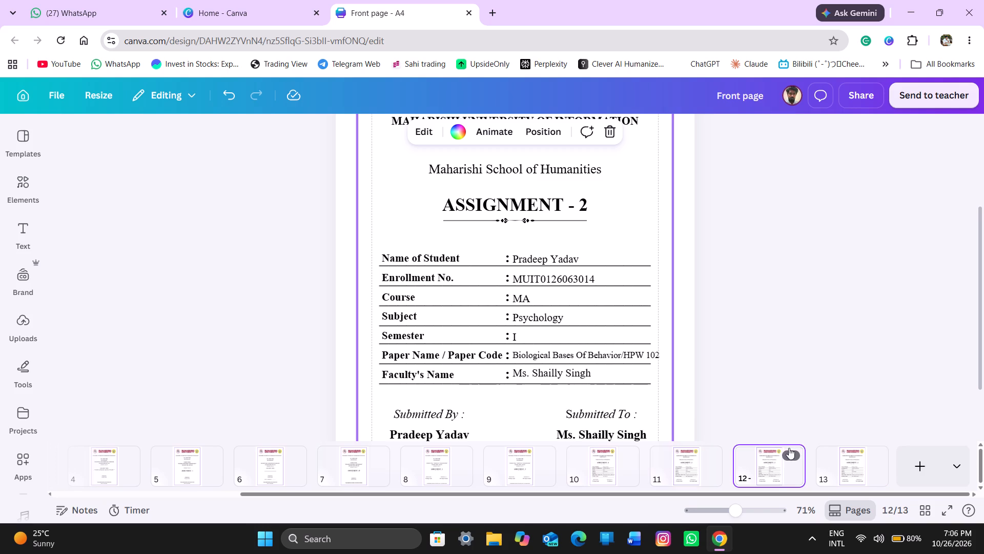
click(811, 361)
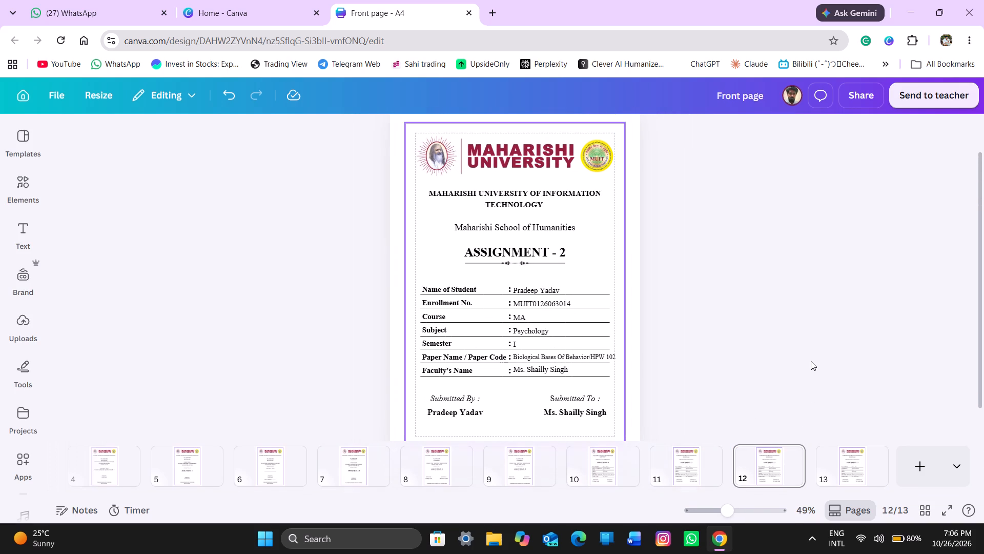
Set up a PDF download of the design with a custom page range starting at page 11.
click(870, 93)
click(750, 366)
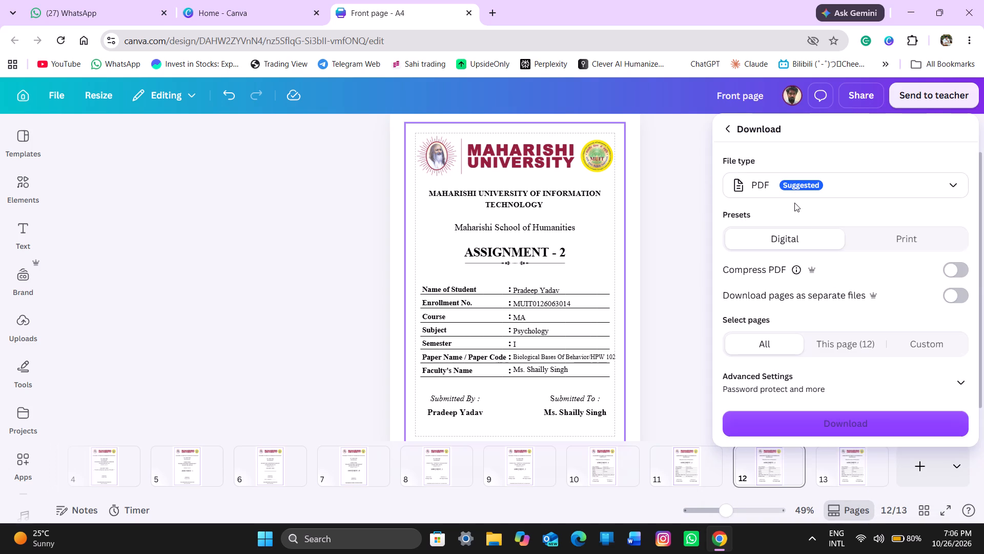
click(913, 344)
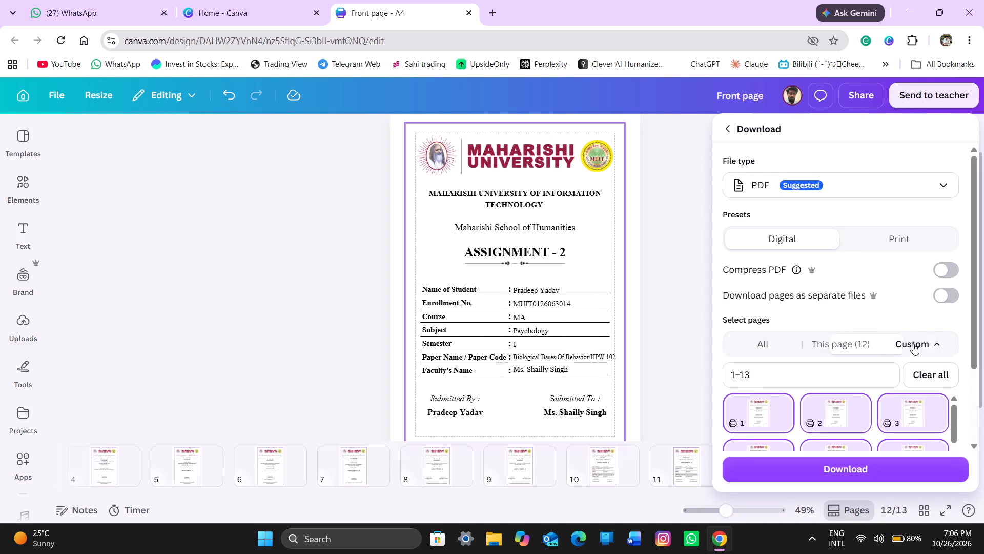
click(769, 371)
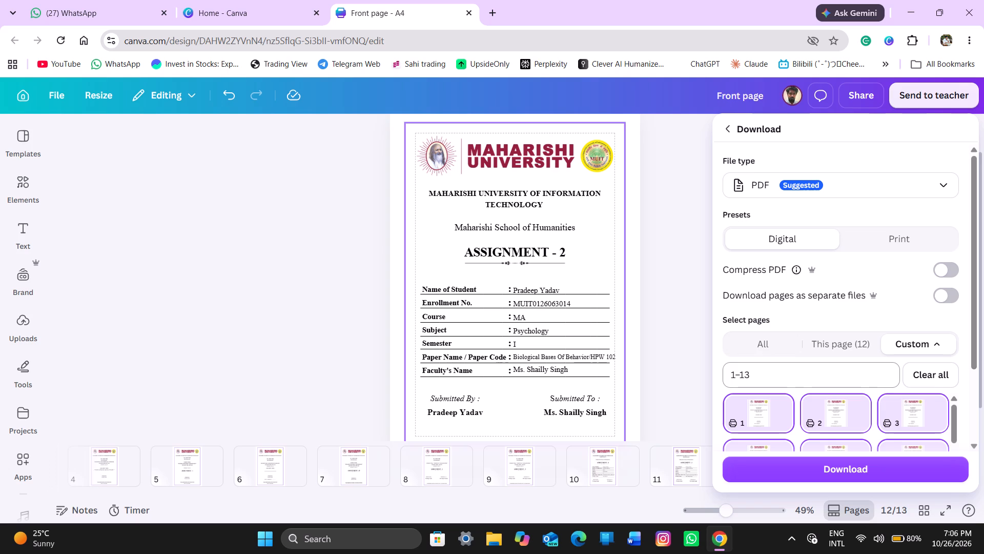
double_click(769, 371)
text(11-)
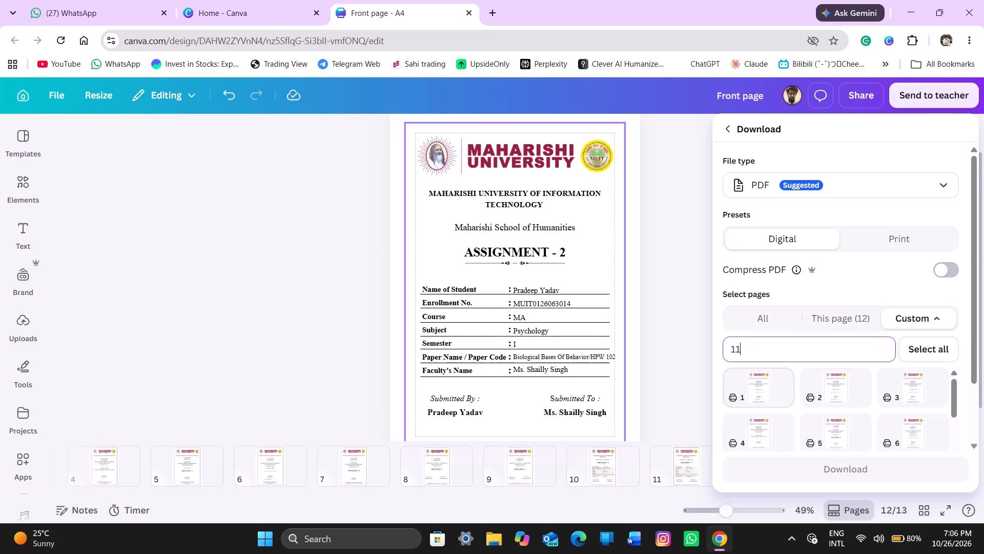
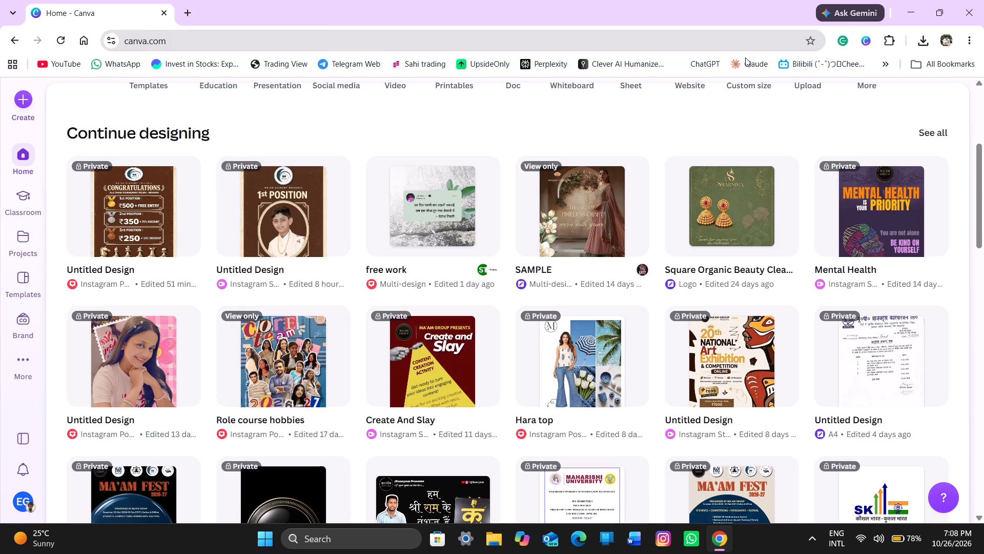
Close the Chrome window showing the Canva home page and return to the desktop.
click(966, 11)
click(834, 450)
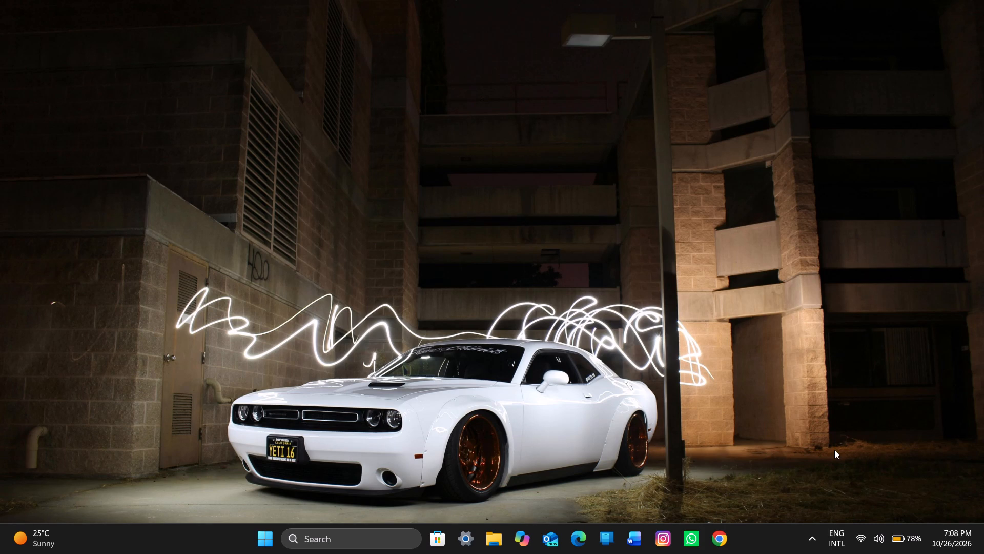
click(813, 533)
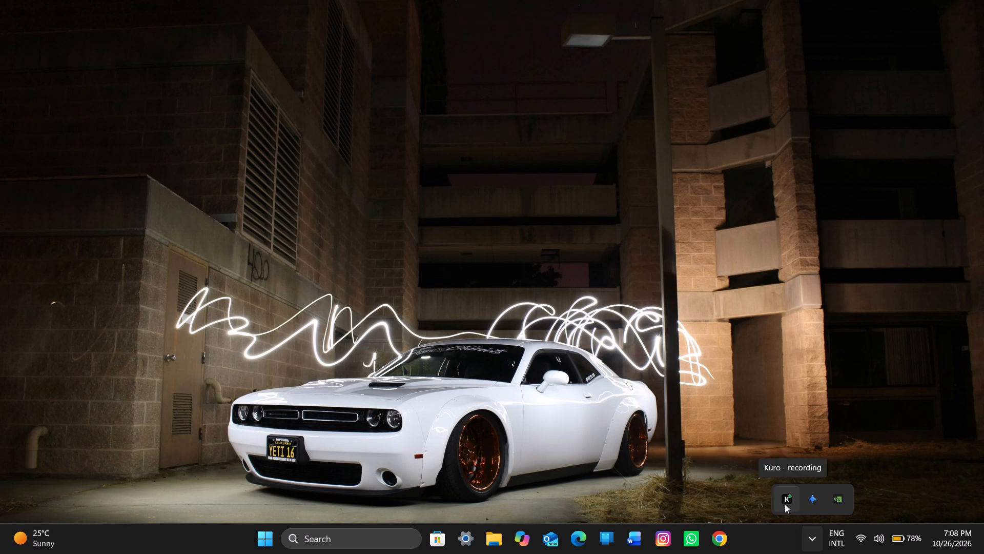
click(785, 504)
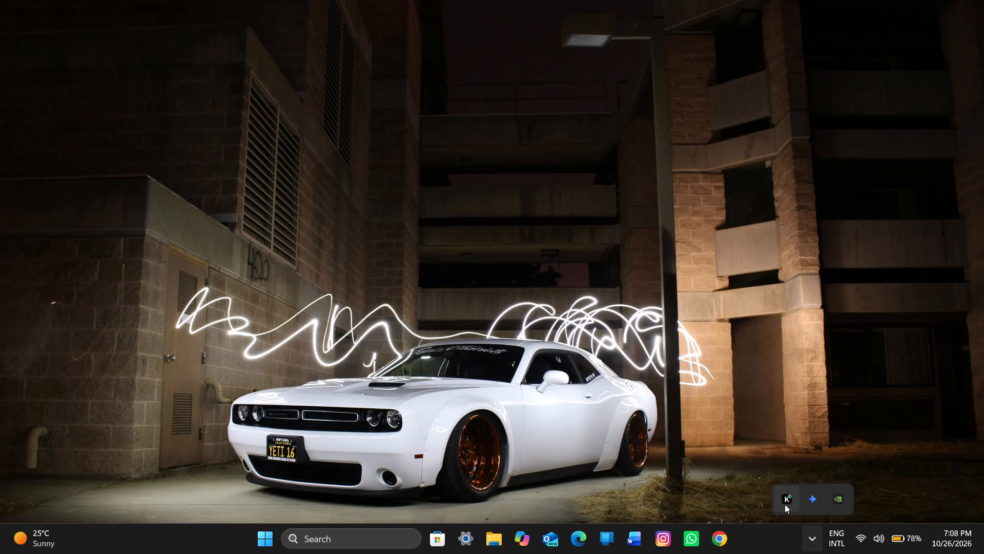